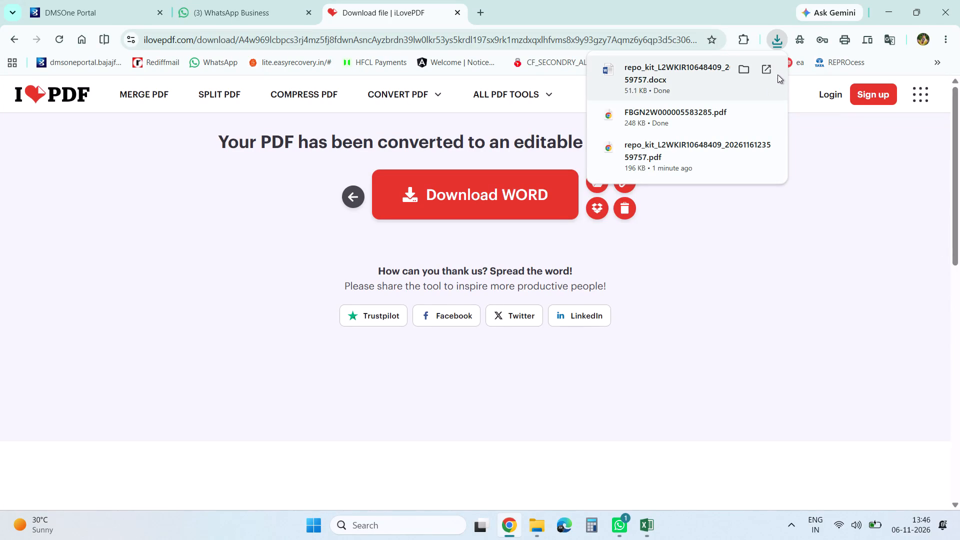
Open the downloaded repo kit Word document and enable editing on it.
{"action": "left_click", "coordinate": [768, 69]}
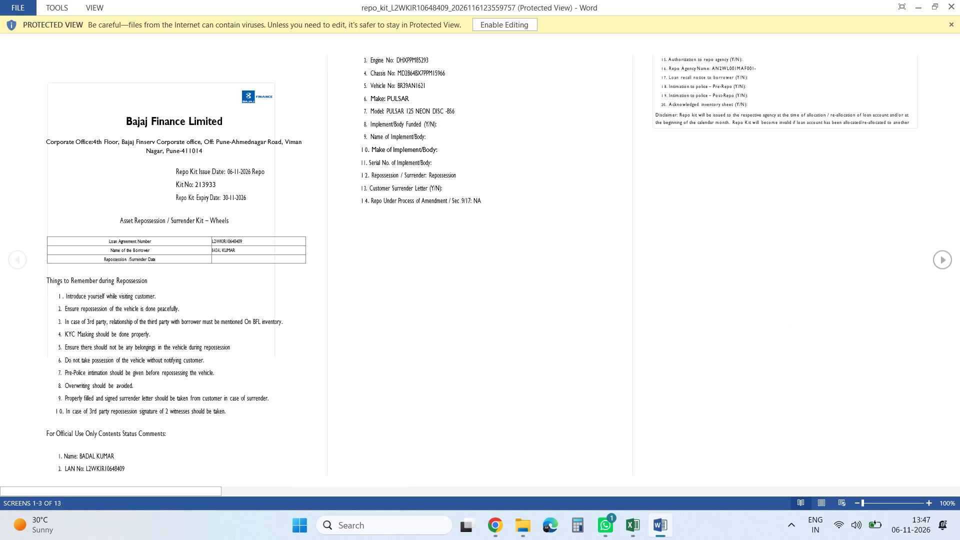
{"action": "left_click", "coordinate": [509, 25]}
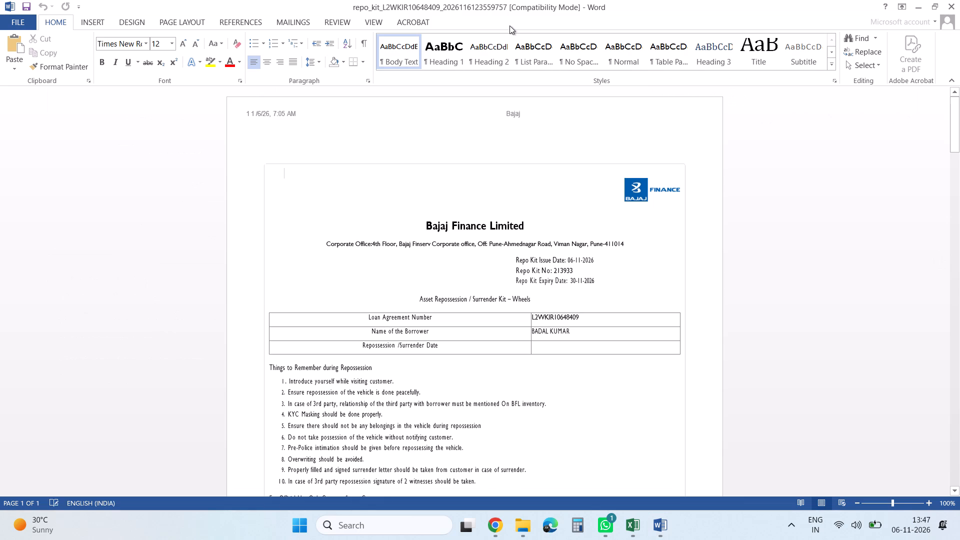
Copy the loan agreement number from the Annexure A-1 authorisation letter on page 3 of the repo kit.
{"action": "scroll", "coordinate": [509, 246], "scroll_direction": "down", "scroll_amount": 6}
{"action": "left_click_drag", "start_coordinate": [953, 128], "coordinate": [954, 176]}
{"action": "scroll", "coordinate": [953, 128], "scroll_direction": "down", "scroll_amount": 15}
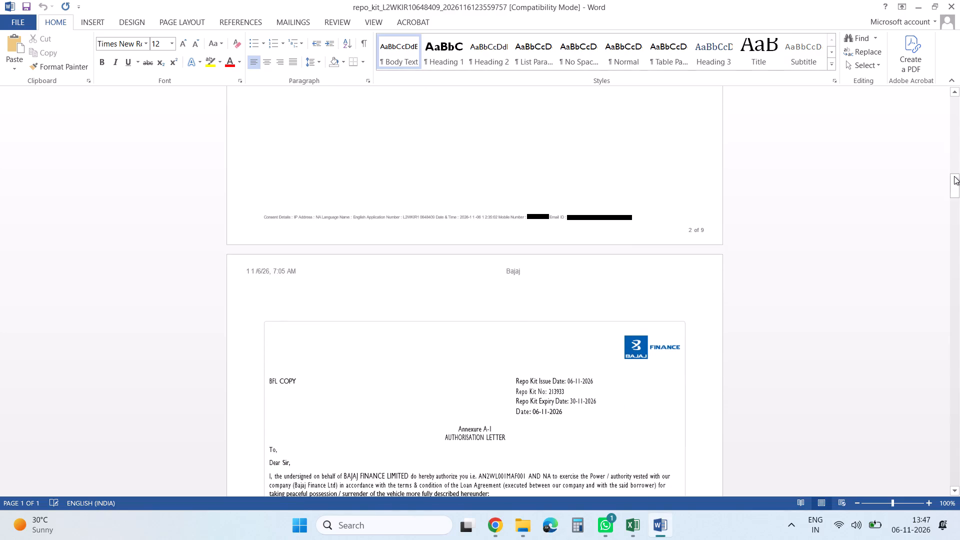
{"action": "left_click_drag", "start_coordinate": [954, 176], "coordinate": [955, 193]}
{"action": "left_click_drag", "start_coordinate": [953, 187], "coordinate": [955, 197]}
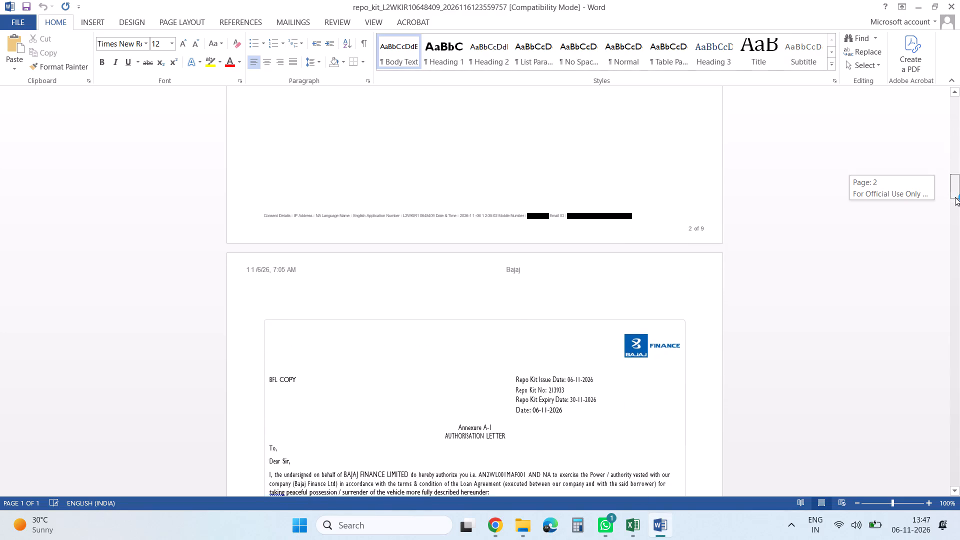
{"action": "left_click_drag", "start_coordinate": [955, 197], "coordinate": [956, 206]}
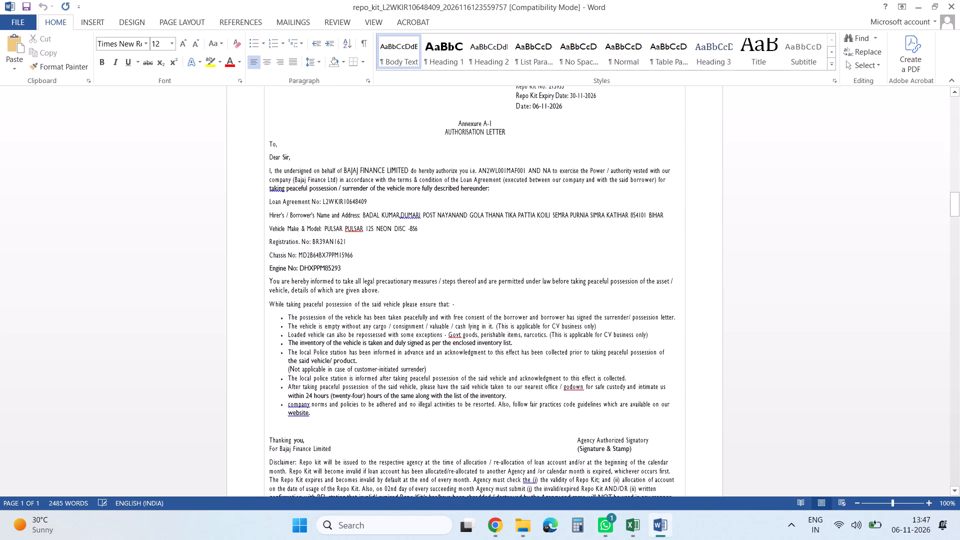
{"action": "double_click", "coordinate": [346, 204]}
{"action": "key", "text": "ctrl+c"}
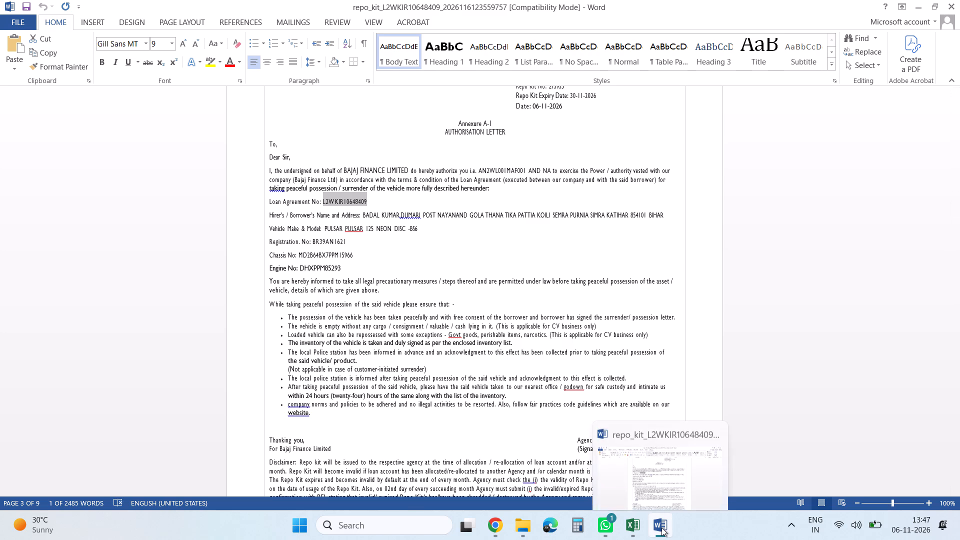
Open the NEW PRE and NEW POST letters from the DATA NPA > OCTOBER MONTH 2026 folder on drive D.
{"action": "left_click", "coordinate": [522, 524]}
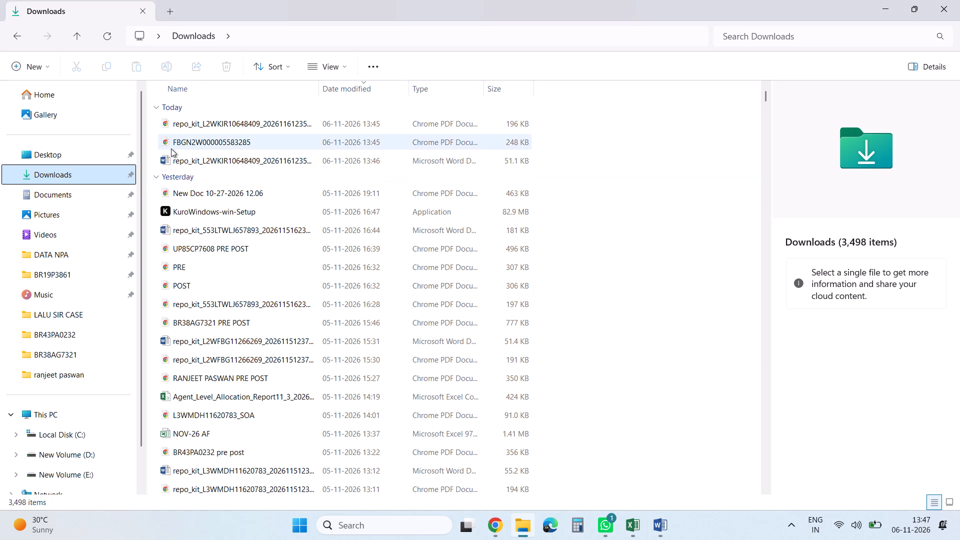
{"action": "left_click", "coordinate": [92, 447]}
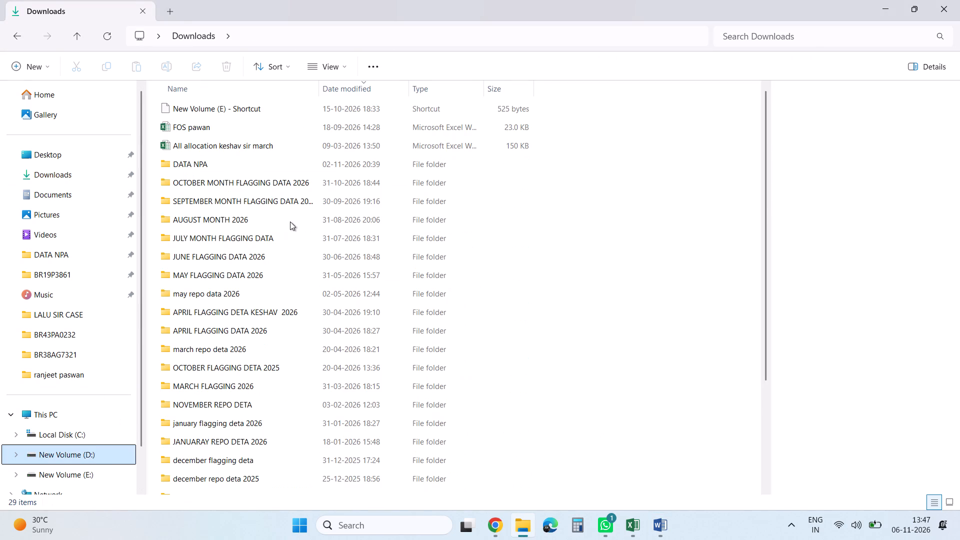
{"action": "double_click", "coordinate": [314, 161]}
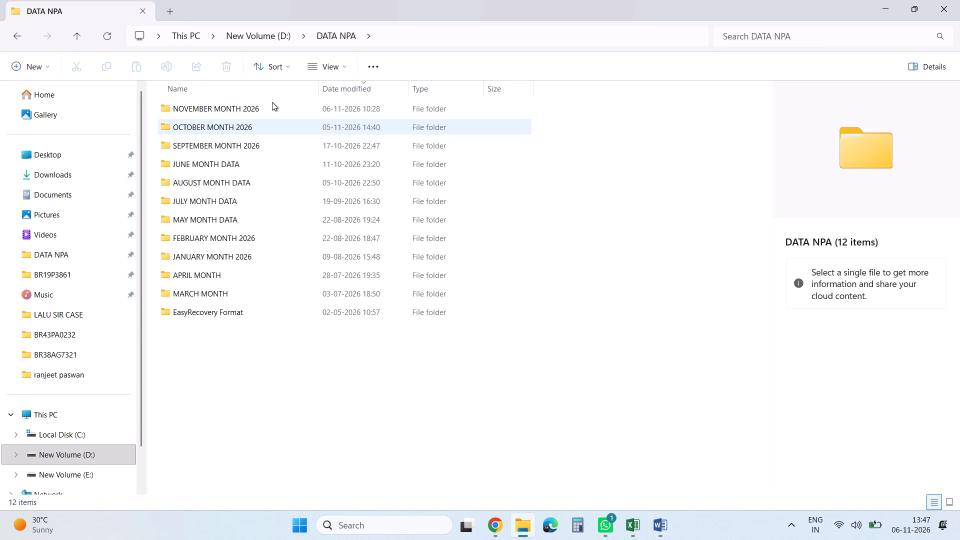
{"action": "double_click", "coordinate": [278, 123]}
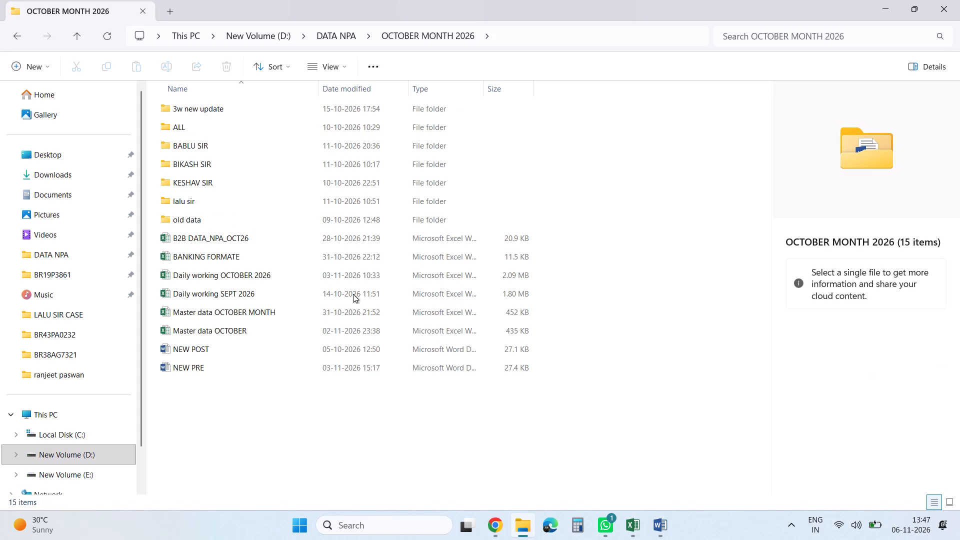
{"action": "double_click", "coordinate": [216, 365]}
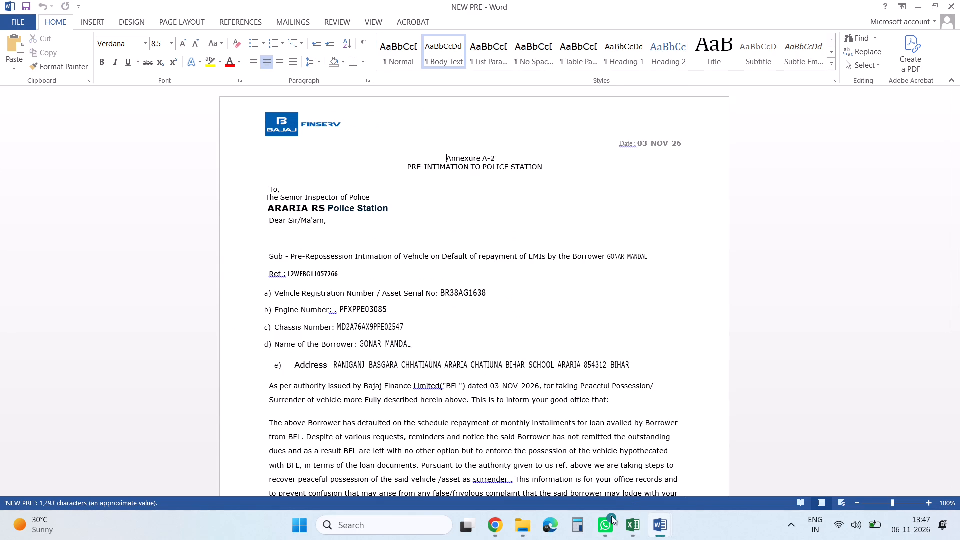
{"action": "left_click", "coordinate": [528, 476]}
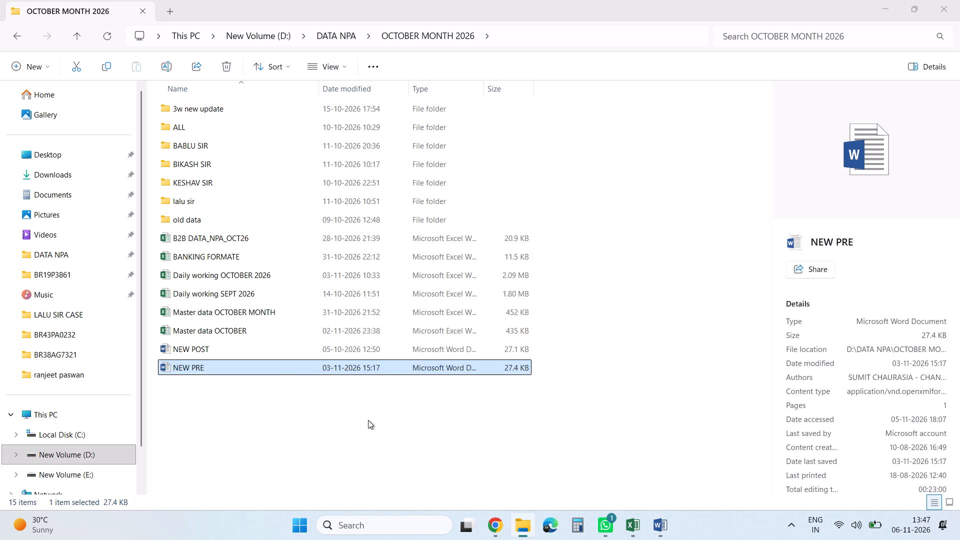
{"action": "double_click", "coordinate": [305, 344]}
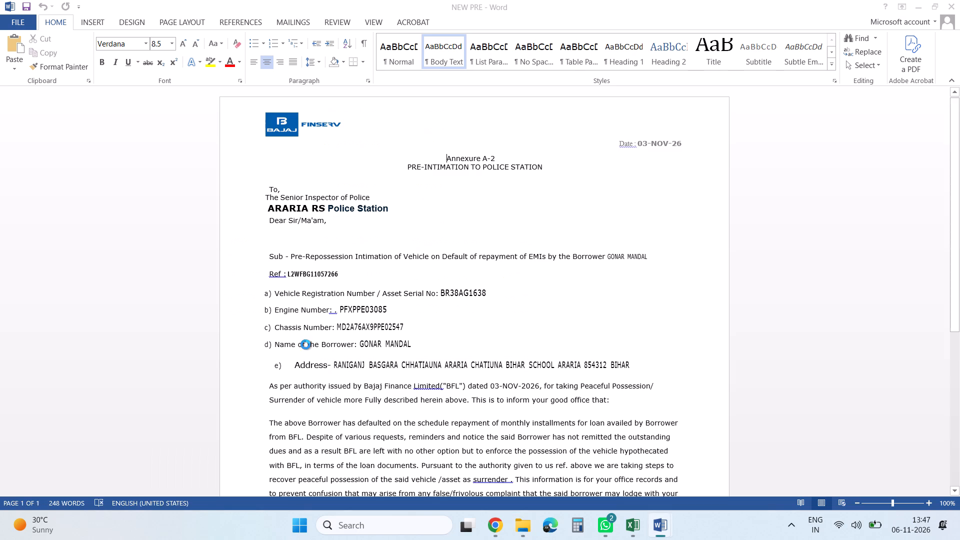
{"action": "left_click", "coordinate": [529, 380]}
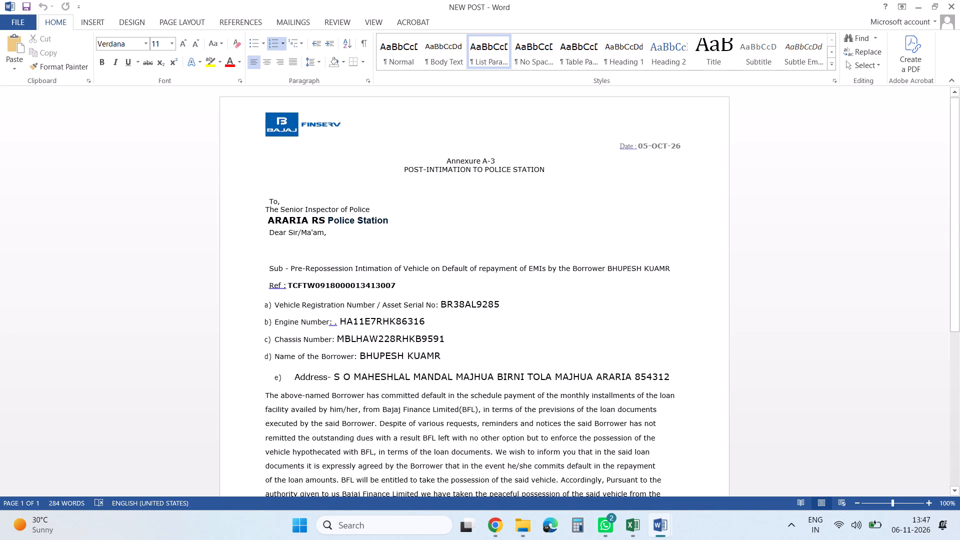
Change the header date of the NEW POST letter to 06-OCT-26.
{"action": "double_click", "coordinate": [645, 147]}
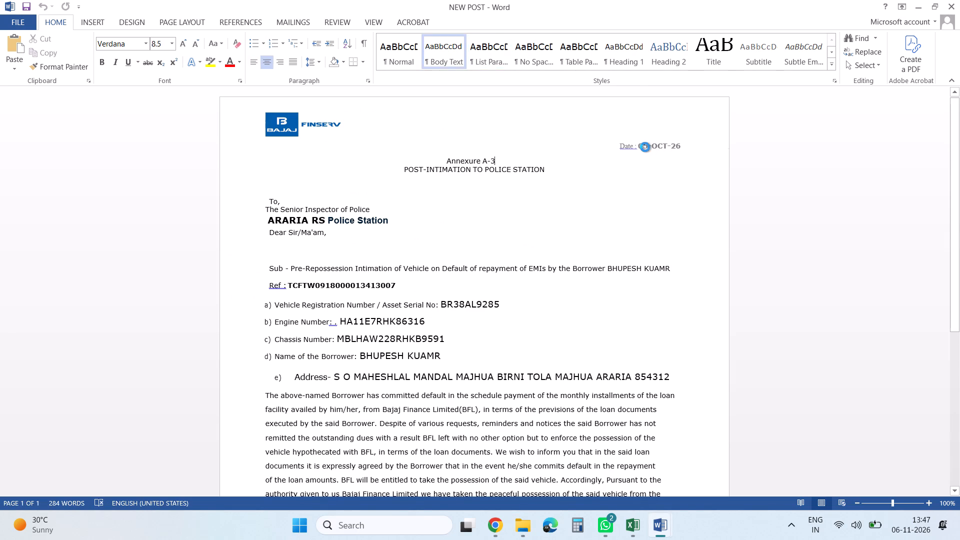
{"action": "left_click", "coordinate": [645, 147]}
{"action": "left_click", "coordinate": [647, 147]}
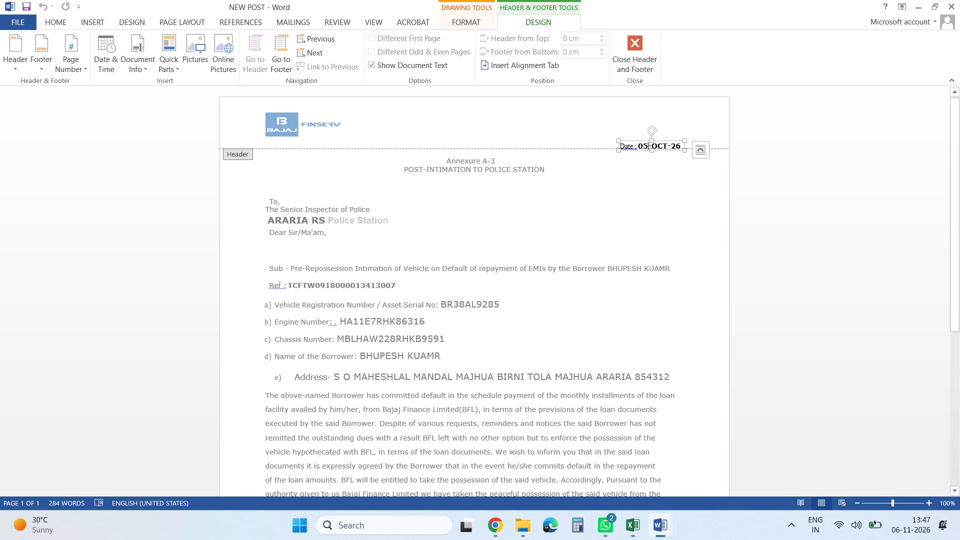
{"action": "key", "text": "BackSpace"}
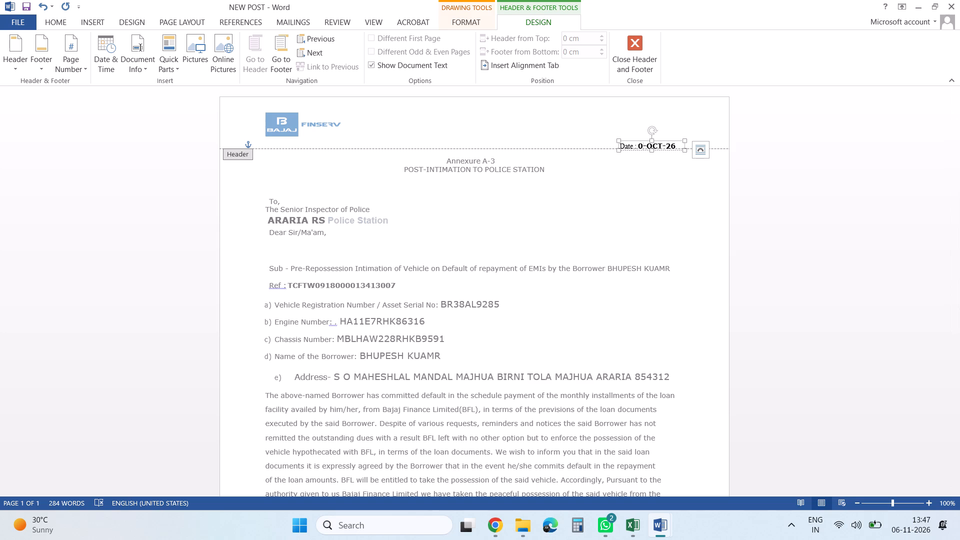
{"action": "key", "text": "6"}
{"action": "left_click", "coordinate": [639, 200]}
Change the date below the police station signature line in the NEW POST letter to 06-OCT-26.
{"action": "scroll", "coordinate": [639, 200], "scroll_direction": "down", "scroll_amount": 1}
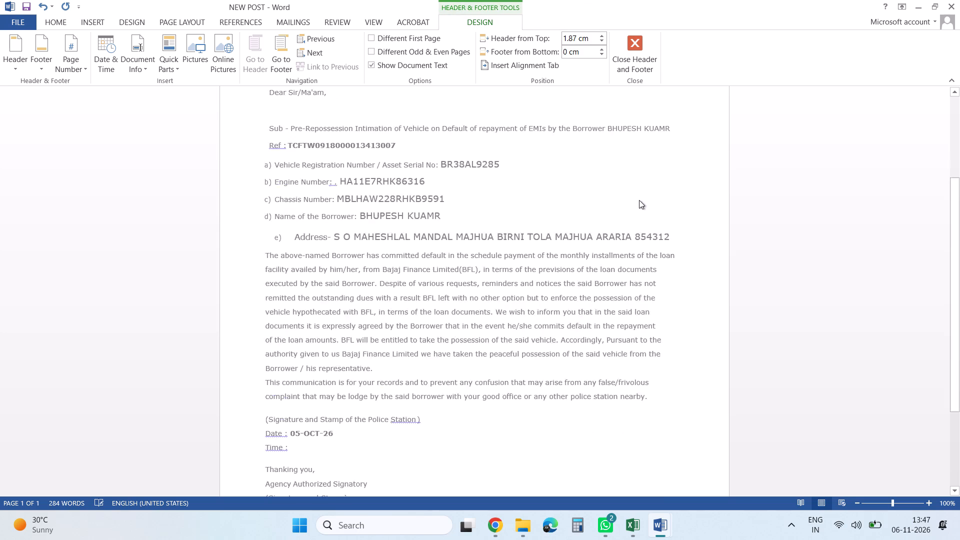
{"action": "scroll", "coordinate": [639, 200], "scroll_direction": "down", "scroll_amount": 1}
{"action": "double_click", "coordinate": [297, 384]}
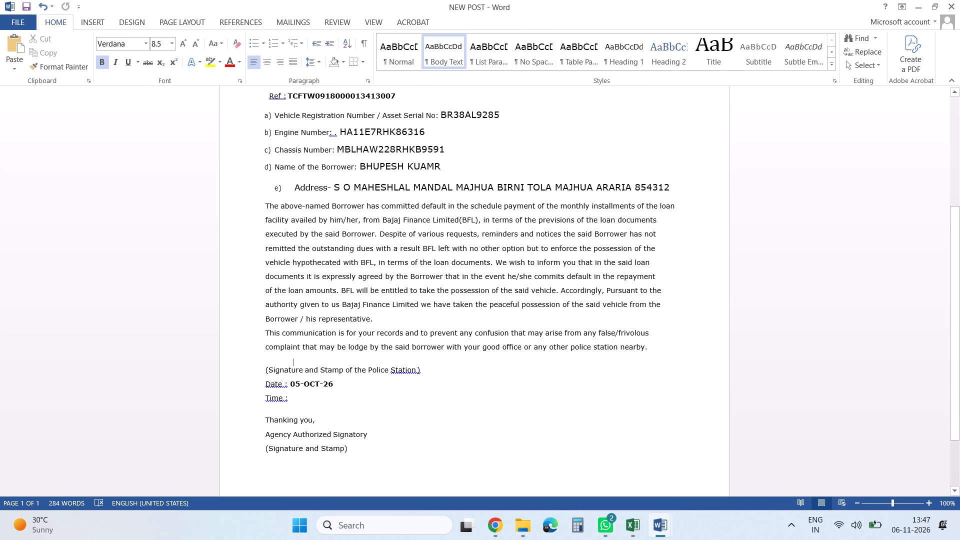
{"action": "left_click", "coordinate": [299, 383]}
{"action": "key", "text": "BackSpace"}
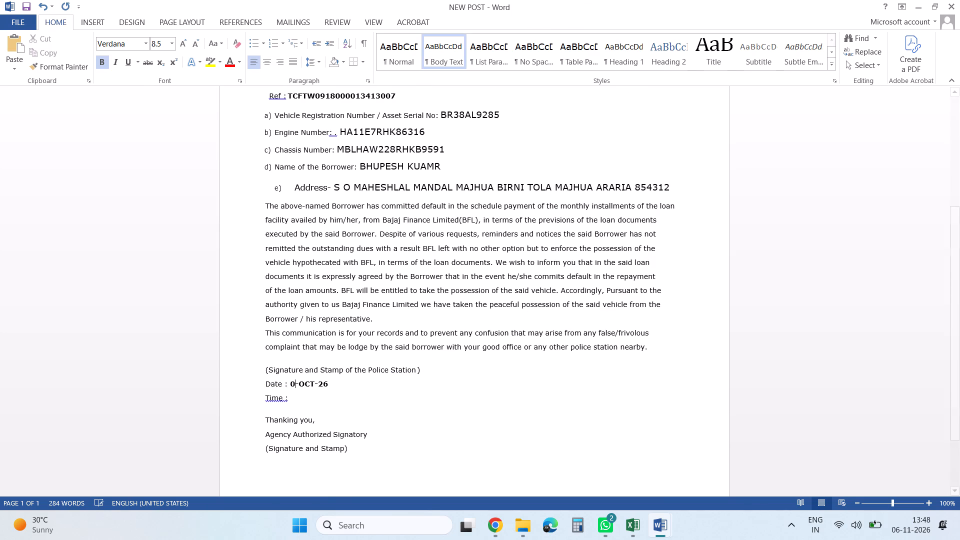
{"action": "key", "text": "6"}
{"action": "scroll", "coordinate": [299, 383], "scroll_direction": "up", "scroll_amount": 2}
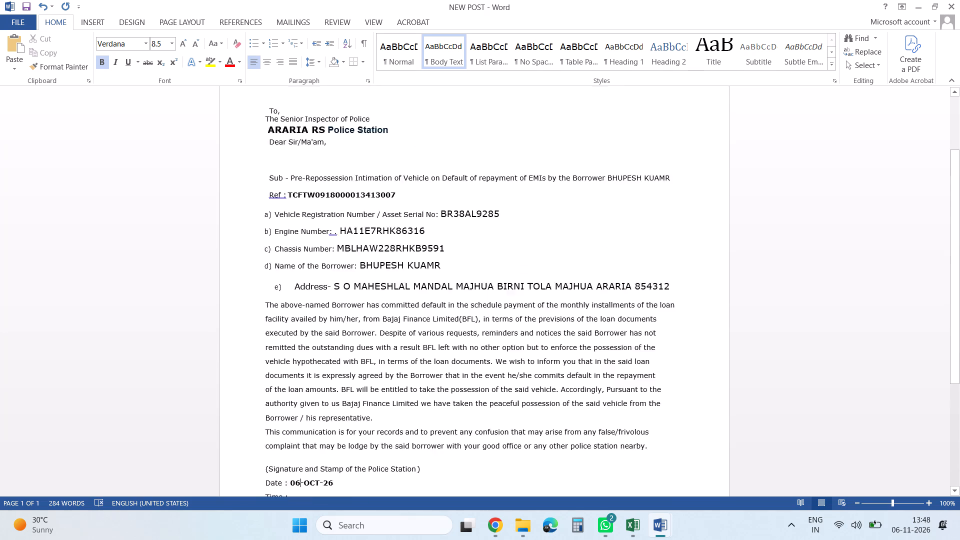
{"action": "scroll", "coordinate": [299, 383], "scroll_direction": "up", "scroll_amount": 1}
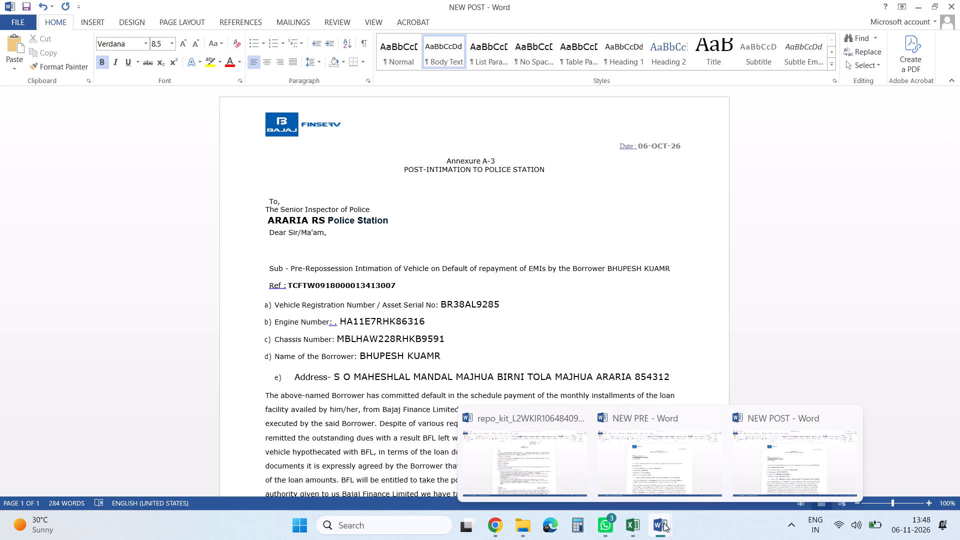
Switch to the NEW PRE letter and change its header date to 06-NOV-26.
{"action": "double_click", "coordinate": [658, 460]}
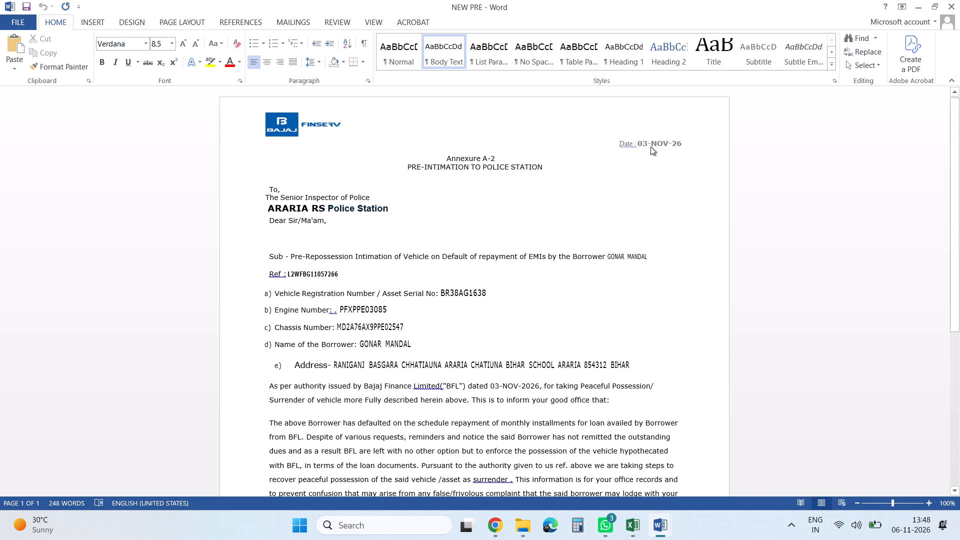
{"action": "double_click", "coordinate": [645, 142]}
{"action": "left_click", "coordinate": [645, 142]}
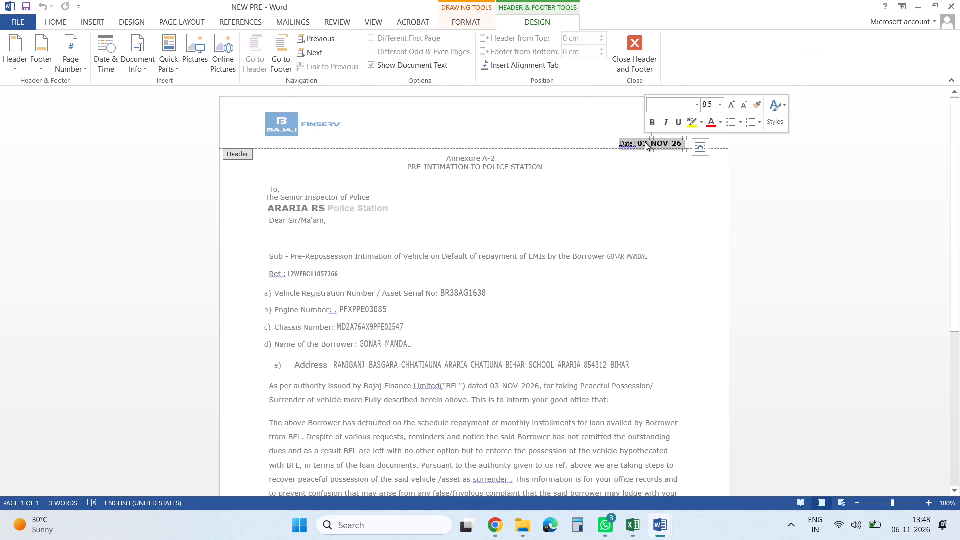
{"action": "left_click", "coordinate": [648, 146]}
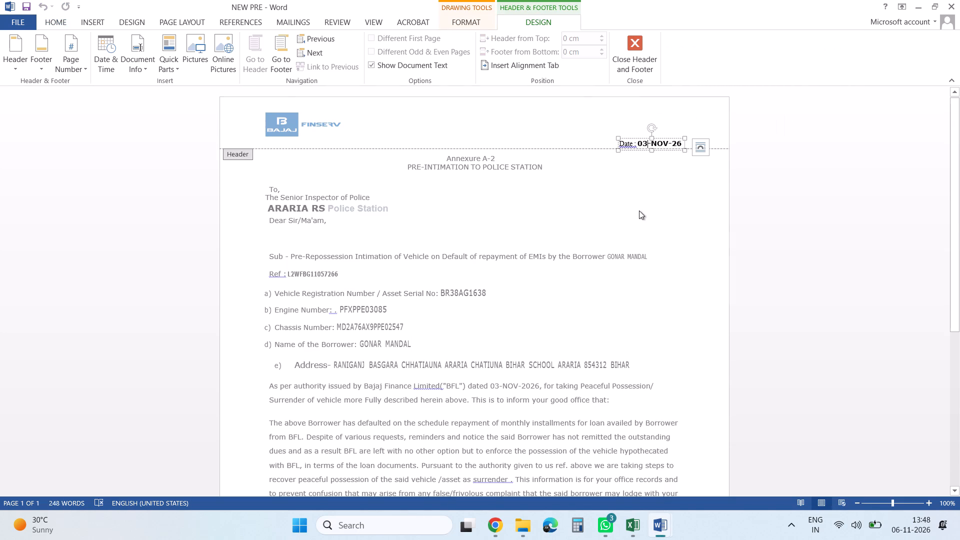
{"action": "key", "text": "BackSpace"}
{"action": "key", "text": "6"}
{"action": "left_click", "coordinate": [628, 309]}
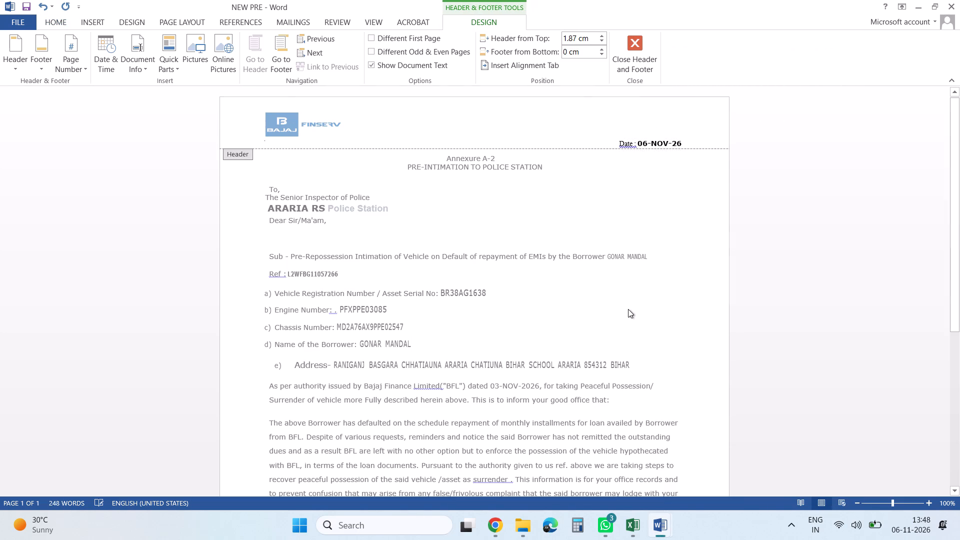
Change the authority date in the NEW PRE letter's body paragraph to 06-NOV-2026.
{"action": "scroll", "coordinate": [628, 309], "scroll_direction": "down", "scroll_amount": 1}
{"action": "double_click", "coordinate": [628, 309]}
{"action": "scroll", "coordinate": [628, 309], "scroll_direction": "down", "scroll_amount": 1}
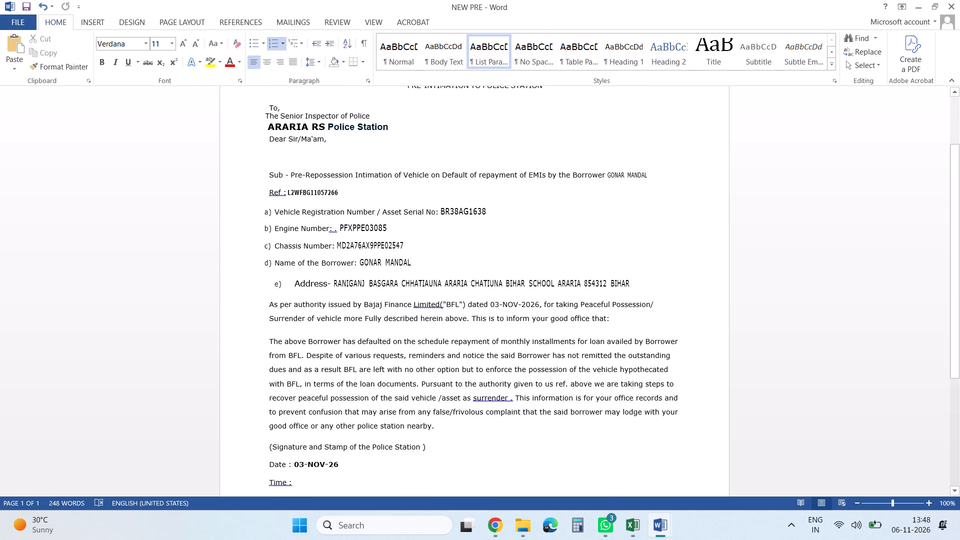
{"action": "scroll", "coordinate": [628, 309], "scroll_direction": "down", "scroll_amount": 1}
{"action": "left_click", "coordinate": [500, 295]}
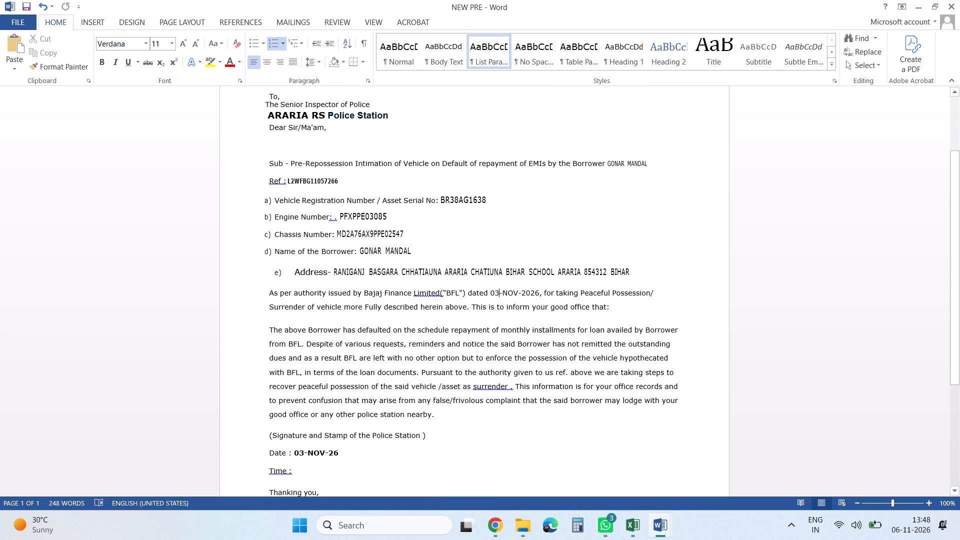
{"action": "key", "text": "BackSpace"}
{"action": "key", "text": "6"}
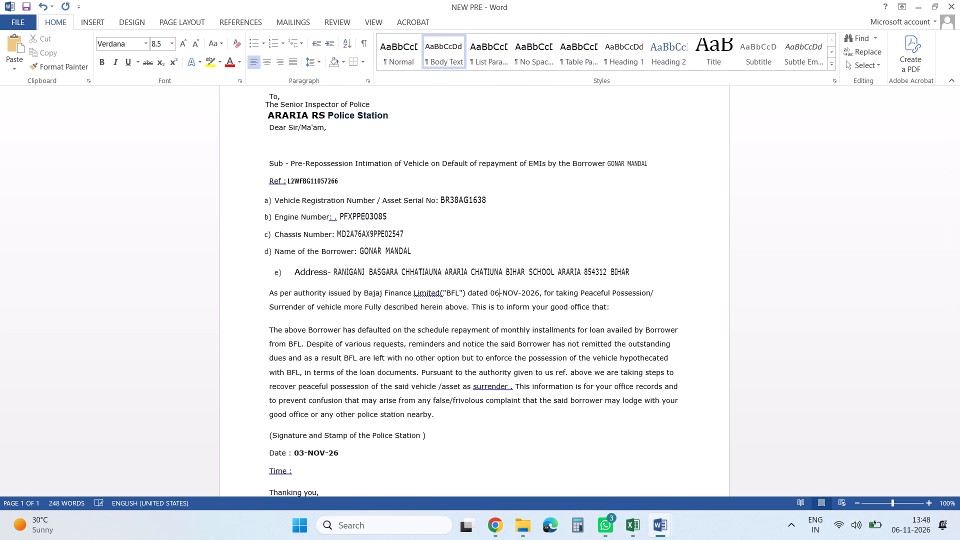
Change the date below the police station signature line in the NEW PRE letter to 06-NOV-26.
{"action": "left_click", "coordinate": [303, 452]}
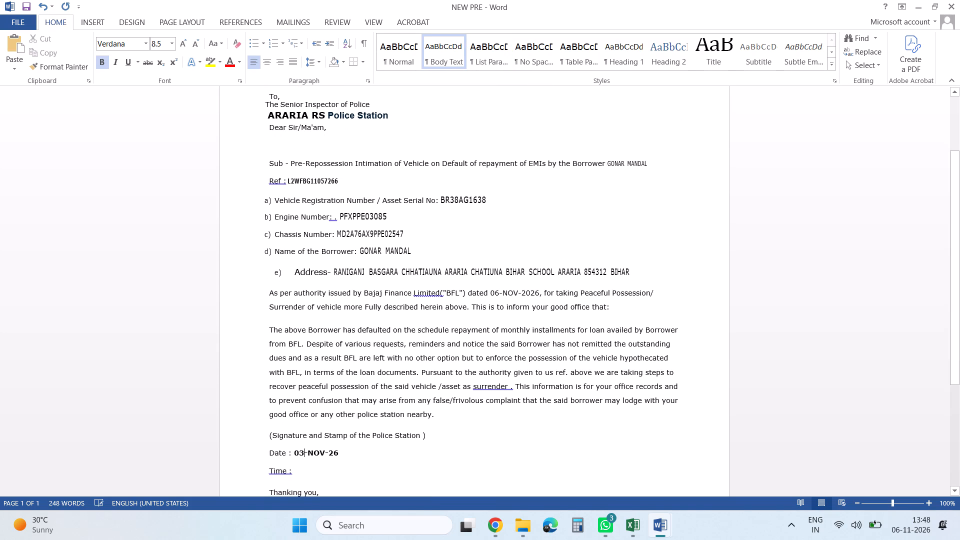
{"action": "key", "text": "BackSpace"}
{"action": "key", "text": "6"}
{"action": "scroll", "coordinate": [303, 452], "scroll_direction": "up", "scroll_amount": 6}
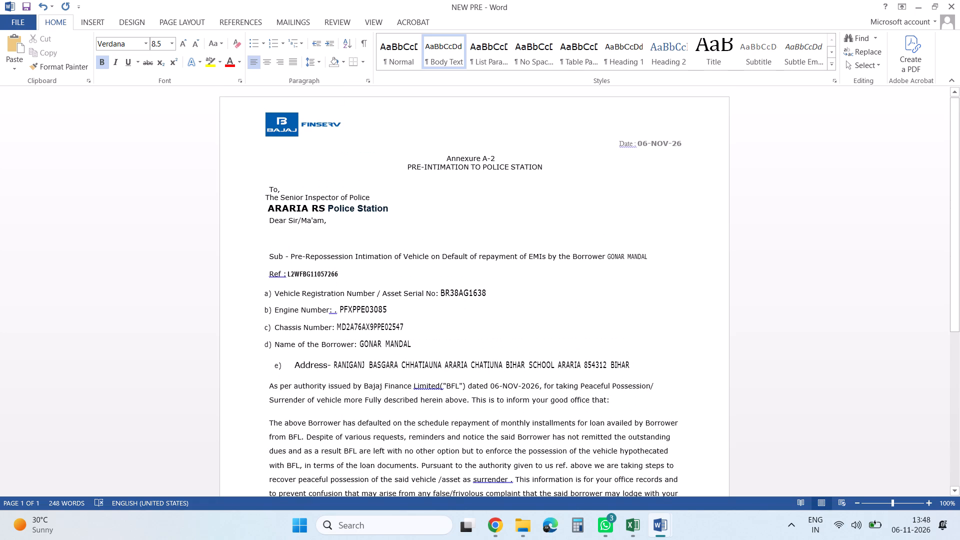
{"action": "left_click", "coordinate": [582, 195]}
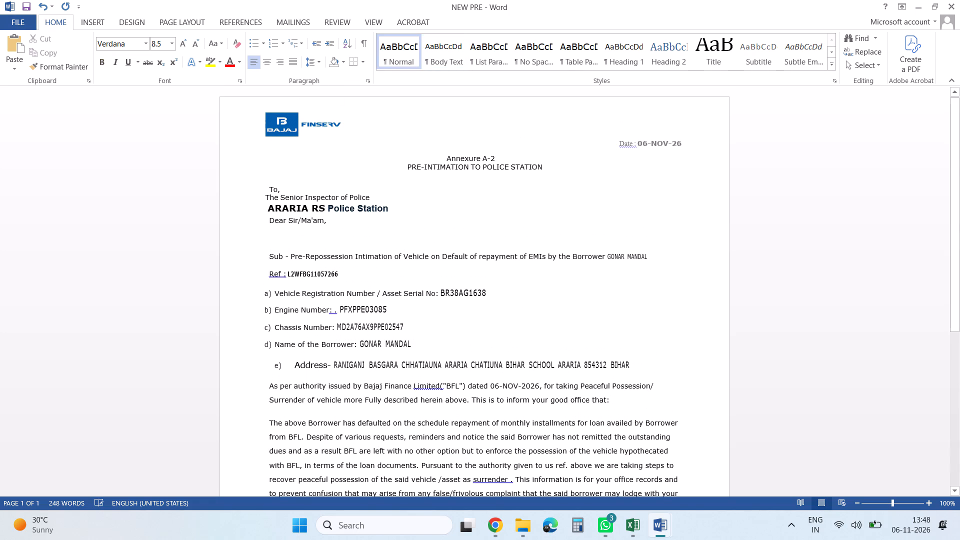
Replace the Ref number in the NEW PRE letter with the loan agreement number copied from the repo kit's authorisation letter.
{"action": "key", "text": "alt+Tab"}
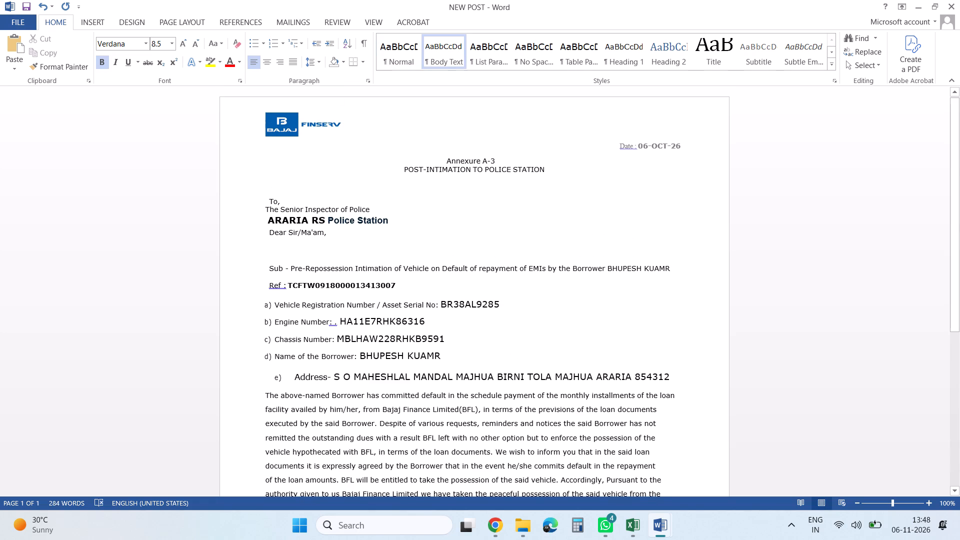
{"action": "key", "text": "alt+Tab"}
{"action": "key", "text": "alt+Tab"}
{"action": "key", "text": "alt+Tab"}
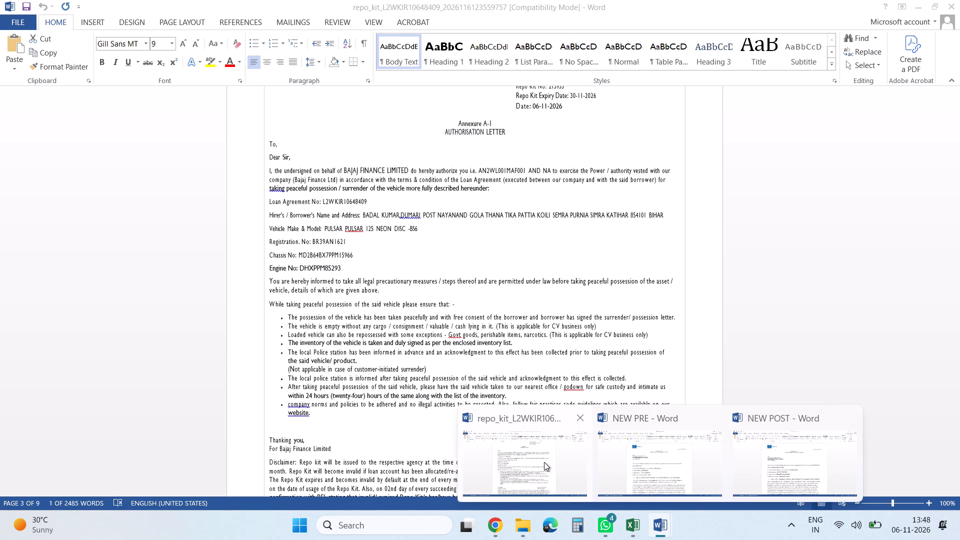
{"action": "left_click", "coordinate": [544, 462]}
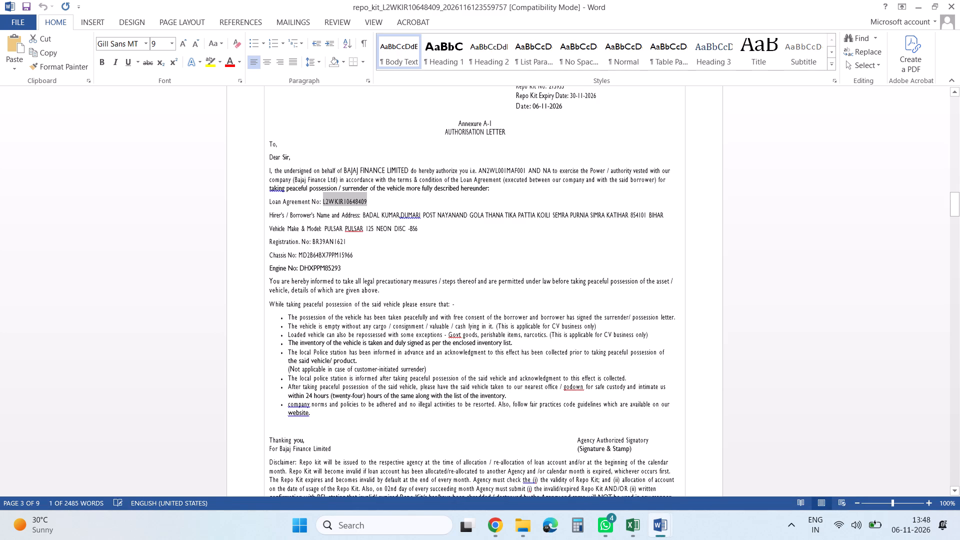
{"action": "key", "text": "ctrl+c"}
{"action": "key", "text": "alt+Tab"}
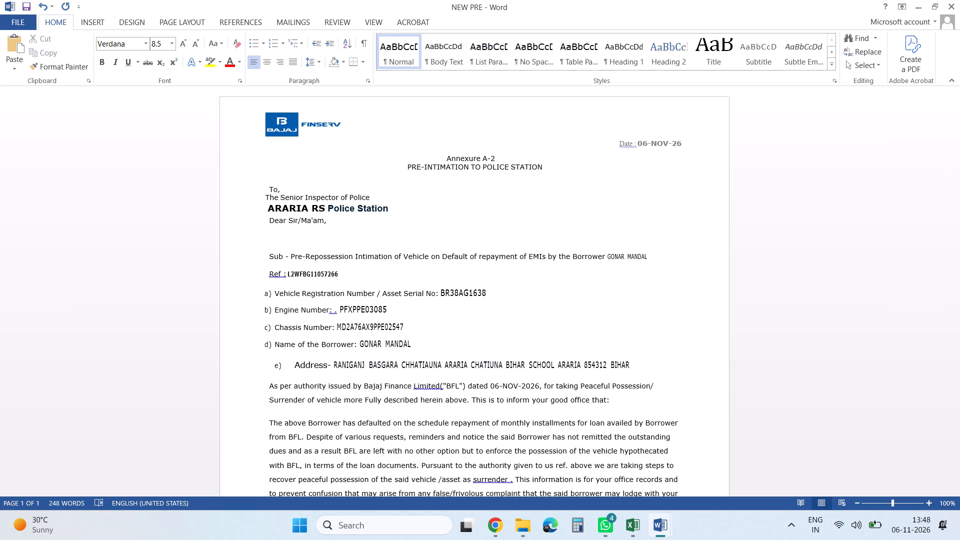
{"action": "double_click", "coordinate": [335, 272]}
{"action": "key", "text": "ctrl+v"}
Replace the borrower's name in the NEW PRE letter's subject line with the hirer's name copied from the repo kit, leaving out the address.
{"action": "key", "text": "alt+Tab"}
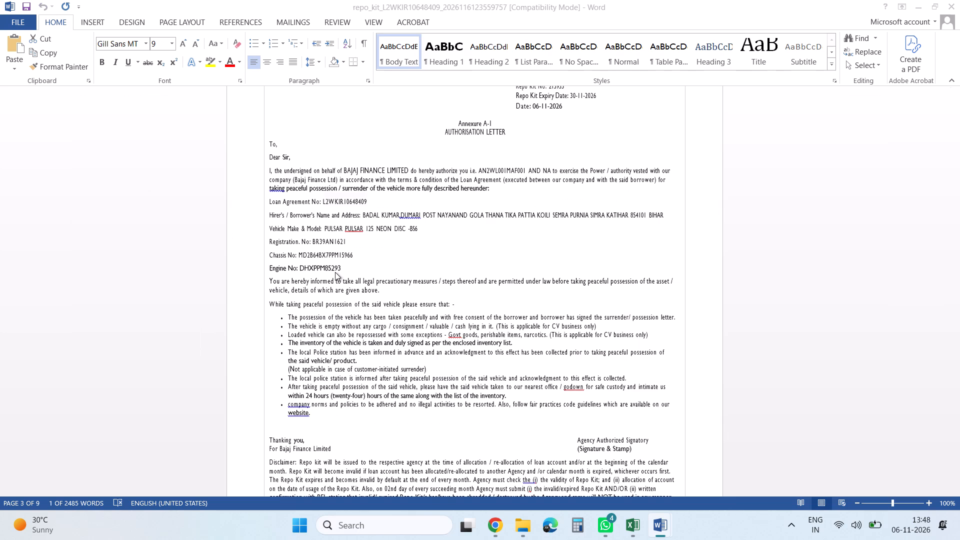
{"action": "left_click", "coordinate": [363, 213]}
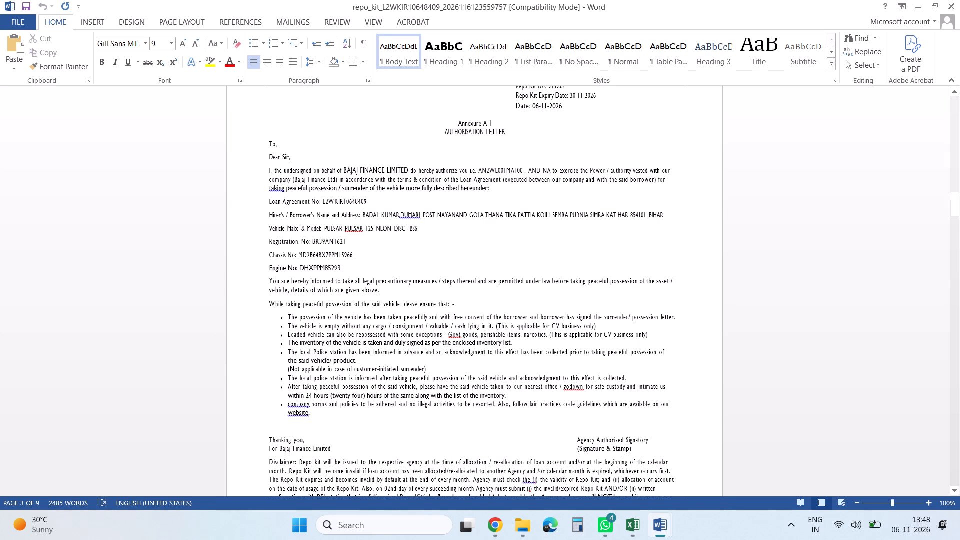
{"action": "key", "text": "shift+Right"}
{"action": "key", "text": "shift+Right"}
{"action": "key", "text": "shift+Right"}
{"action": "key", "text": "shift+Right"}
{"action": "key", "text": "shift+Right"}
{"action": "key", "text": "shift+Right"}
{"action": "key", "text": "shift+Right"}
{"action": "key", "text": "shift+Right"}
{"action": "key", "text": "shift+Right"}
{"action": "key", "text": "shift+Right"}
{"action": "key", "text": "shift+Right"}
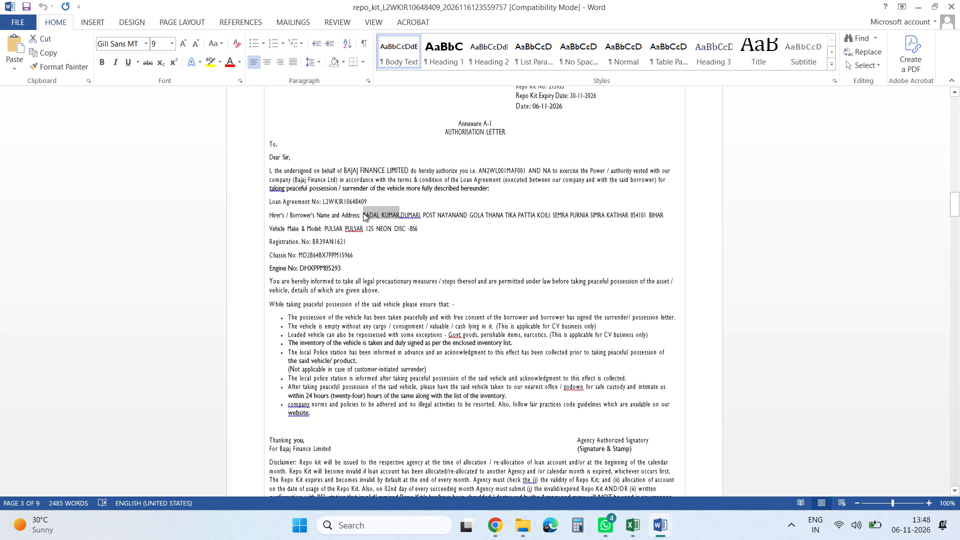
{"action": "key", "text": "ctrl+c"}
{"action": "key", "text": "alt+Tab"}
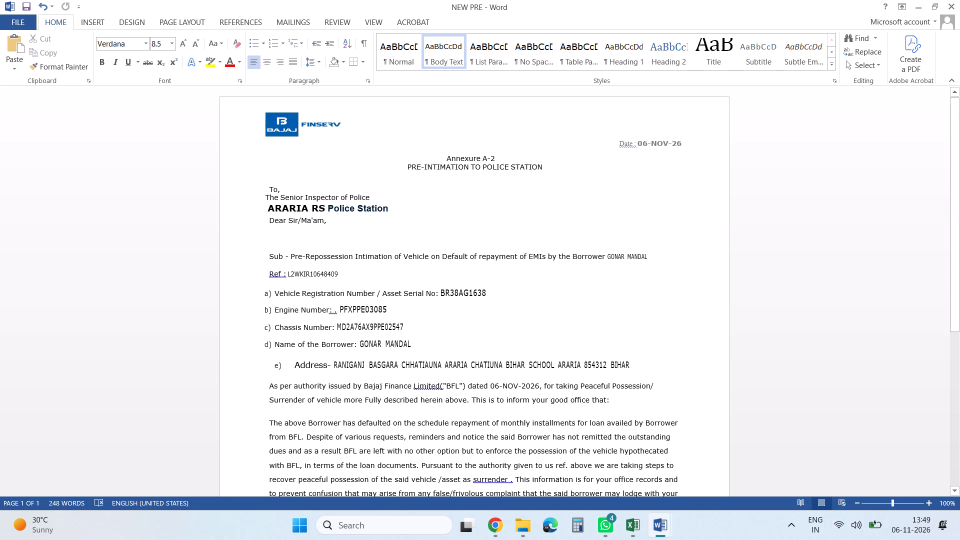
{"action": "key", "text": "alt+Tab"}
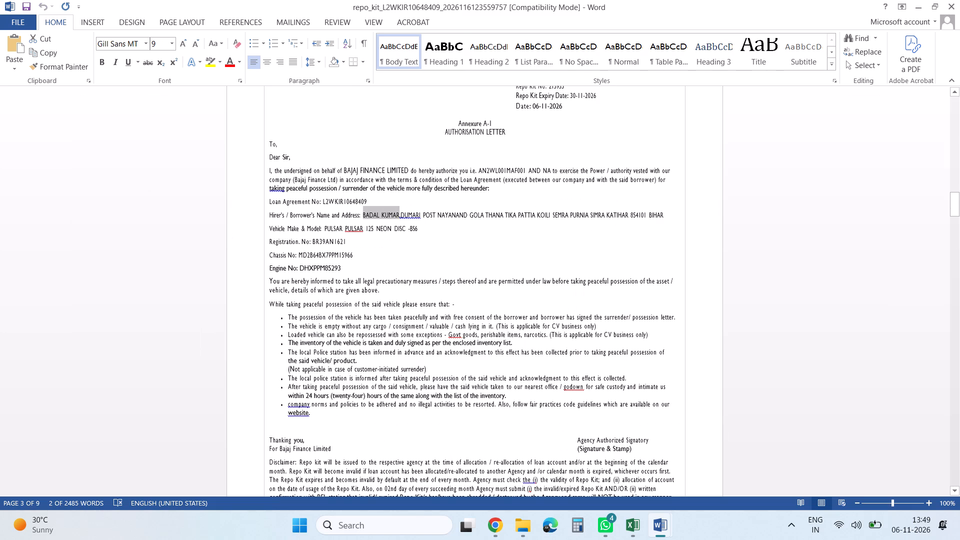
{"action": "key", "text": "alt+Tab"}
{"action": "key", "text": "alt+Tab"}
{"action": "key", "text": "alt+Tab"}
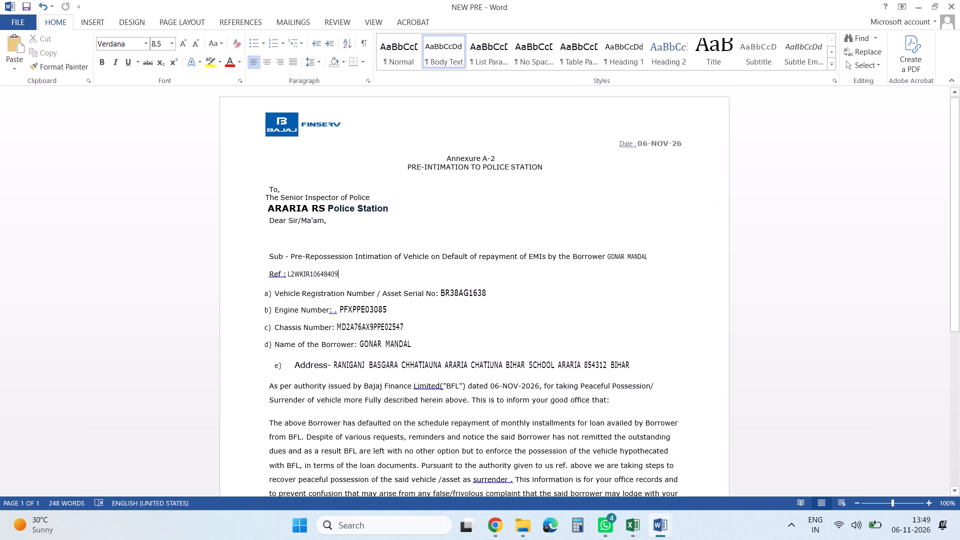
{"action": "left_click", "coordinate": [648, 255]}
{"action": "key", "text": "ctrl+shift+Left"}
{"action": "key", "text": "ctrl+shift+Left"}
{"action": "key", "text": "ctrl+v"}
Replace the name in item d, Name of the Borrower, with the same copied borrower's name.
{"action": "left_click", "coordinate": [412, 341]}
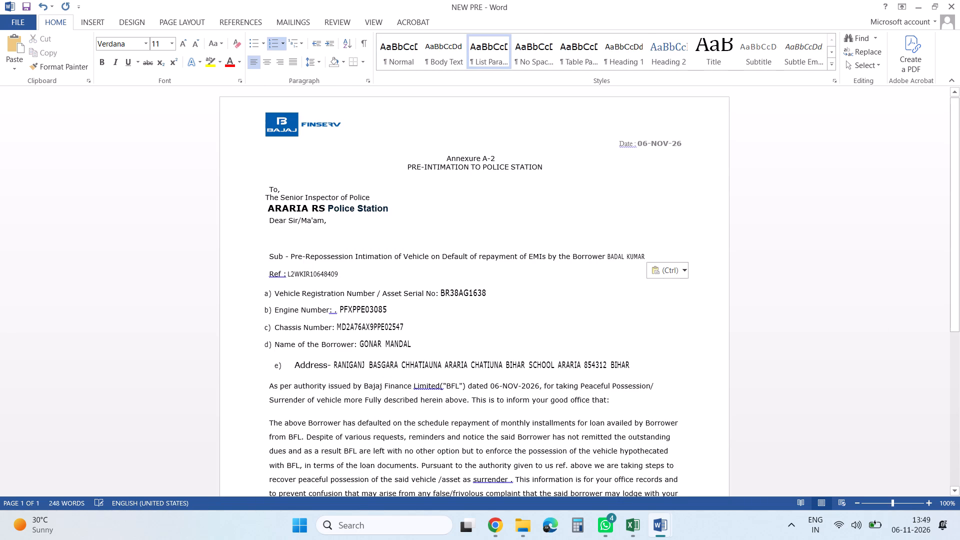
{"action": "key", "text": "ctrl+shift+Left"}
{"action": "key", "text": "ctrl+shift+Left"}
{"action": "key", "text": "ctrl+v"}
Replace the whole address in item e of the NEW PRE letter with the borrower's address copied from the repo kit, without the name.
{"action": "key", "text": "alt+Tab"}
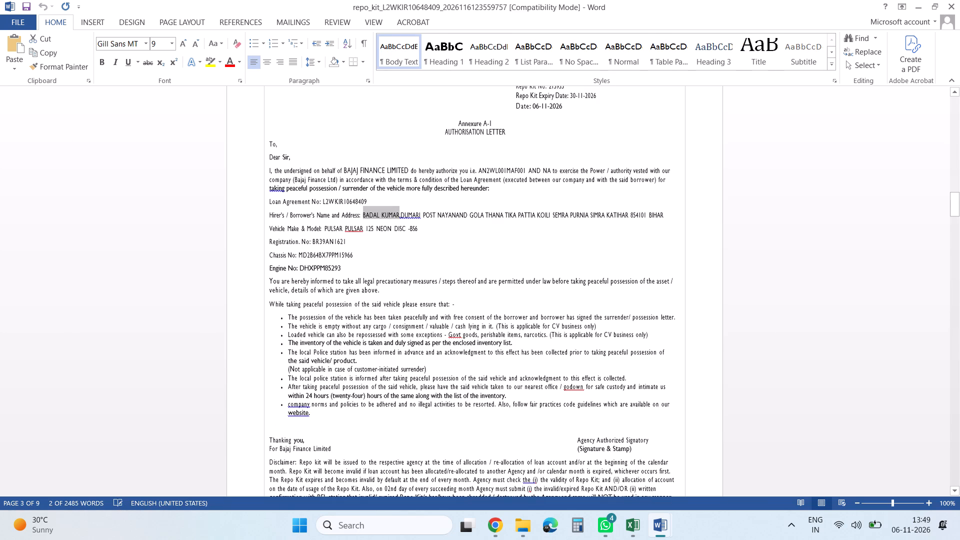
{"action": "left_click", "coordinate": [662, 215]}
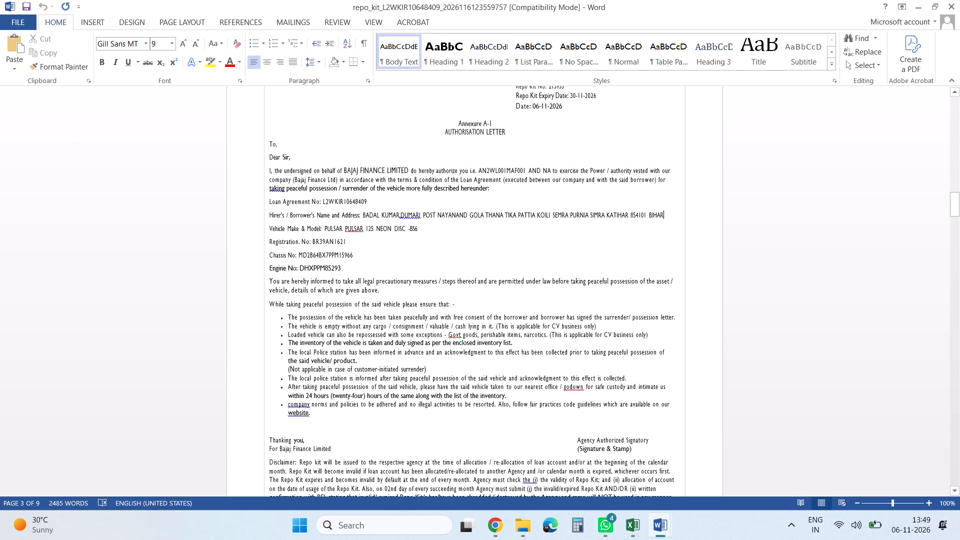
{"action": "key", "text": "shift+Left"}
{"action": "key", "text": "shift+Left"}
{"action": "key", "text": "shift+Left"}
{"action": "key", "text": "shift+Left"}
{"action": "key", "text": "shift+Left"}
{"action": "key", "text": "shift+Left"}
{"action": "key", "text": "shift+Left"}
{"action": "key", "text": "shift+Left"}
{"action": "key", "text": "shift+Left"}
{"action": "key", "text": "shift+Left"}
{"action": "key", "text": "shift+Left"}
{"action": "key", "text": "shift+Left"}
{"action": "key", "text": "shift+Left"}
{"action": "key", "text": "shift+Left"}
{"action": "key", "text": "shift+Left"}
{"action": "key", "text": "shift+Left"}
{"action": "key", "text": "shift+Left"}
{"action": "key", "text": "shift+Left"}
{"action": "key", "text": "shift+Left"}
{"action": "key", "text": "shift+Left"}
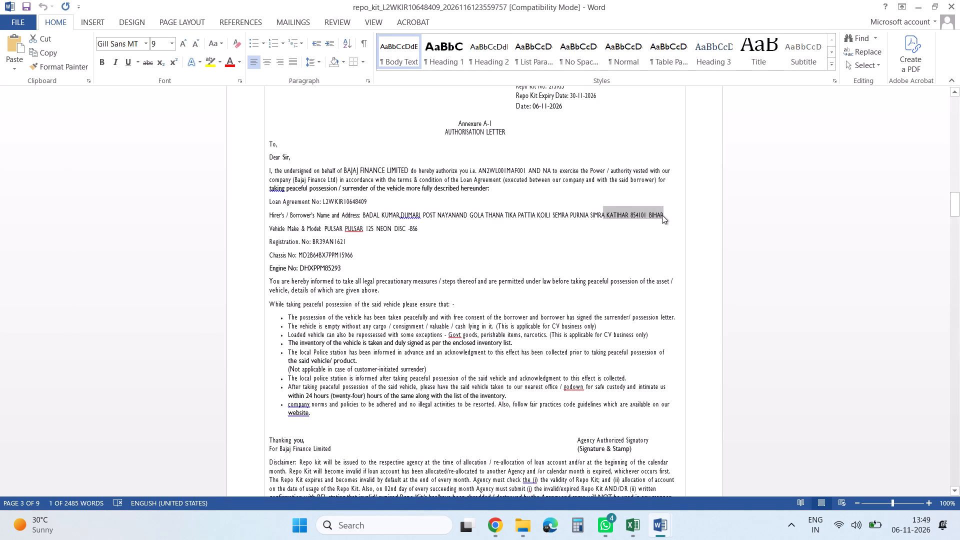
{"action": "key", "text": "shift+Left"}
{"action": "key", "text": "shift+Left"}
{"action": "key", "text": "shift+Left"}
{"action": "key", "text": "shift+Left"}
{"action": "key", "text": "shift+Left"}
{"action": "key", "text": "shift+Left"}
{"action": "key", "text": "shift+Left"}
{"action": "key", "text": "shift+Left"}
{"action": "key", "text": "shift+Left"}
{"action": "key", "text": "shift+Left"}
{"action": "key", "text": "shift+Left"}
{"action": "key", "text": "shift+Left"}
{"action": "key", "text": "shift+Left"}
{"action": "key", "text": "shift+Left"}
{"action": "key", "text": "shift+Left"}
{"action": "key", "text": "shift+Left"}
{"action": "key", "text": "shift+Left"}
{"action": "key", "text": "shift+Left"}
{"action": "key", "text": "shift+Left"}
{"action": "key", "text": "shift+Left"}
{"action": "key", "text": "shift+Left"}
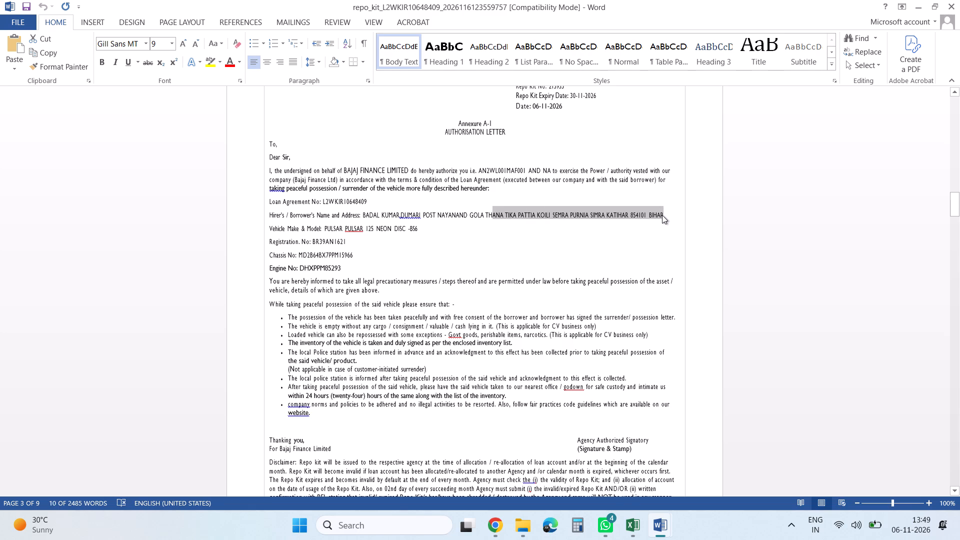
{"action": "key", "text": "shift+Left"}
{"action": "key", "text": "shift+Left"}
{"action": "key", "text": "shift+Left"}
{"action": "key", "text": "shift+Left"}
{"action": "key", "text": "shift+Left"}
{"action": "key", "text": "shift+Left"}
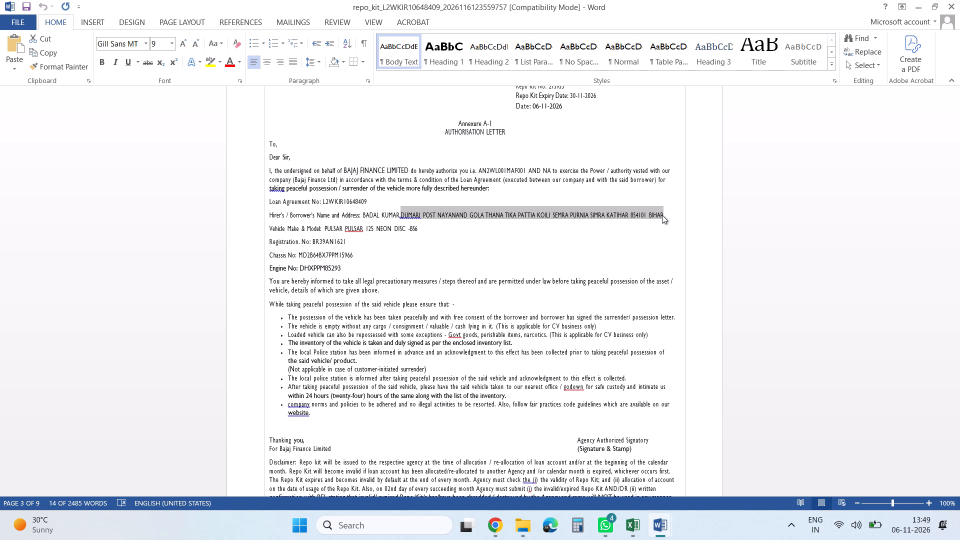
{"action": "key", "text": "shift+Left"}
{"action": "key", "text": "shift+Right"}
{"action": "key", "text": "ctrl+c"}
{"action": "key", "text": "alt+Tab"}
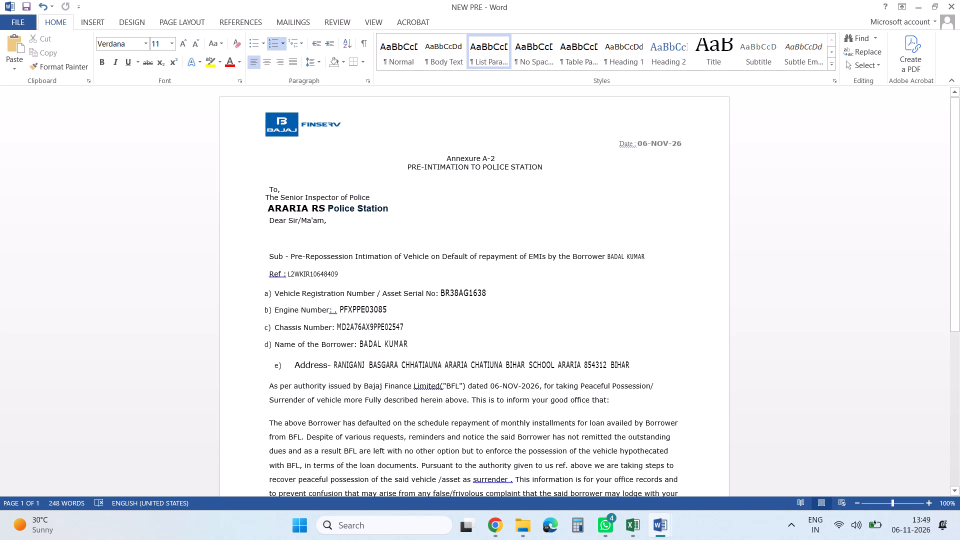
{"action": "left_click", "coordinate": [630, 363]}
{"action": "key", "text": "ctrl+shift+Left"}
{"action": "key", "text": "ctrl+shift+Left"}
{"action": "key", "text": "ctrl+shift+Left"}
{"action": "key", "text": "ctrl+shift+Left"}
{"action": "key", "text": "ctrl+shift+Left"}
{"action": "key", "text": "ctrl+shift+Left"}
{"action": "key", "text": "ctrl+shift+Left"}
{"action": "key", "text": "ctrl+shift+Left"}
{"action": "key", "text": "ctrl+shift+Left"}
{"action": "key", "text": "ctrl+shift+Left"}
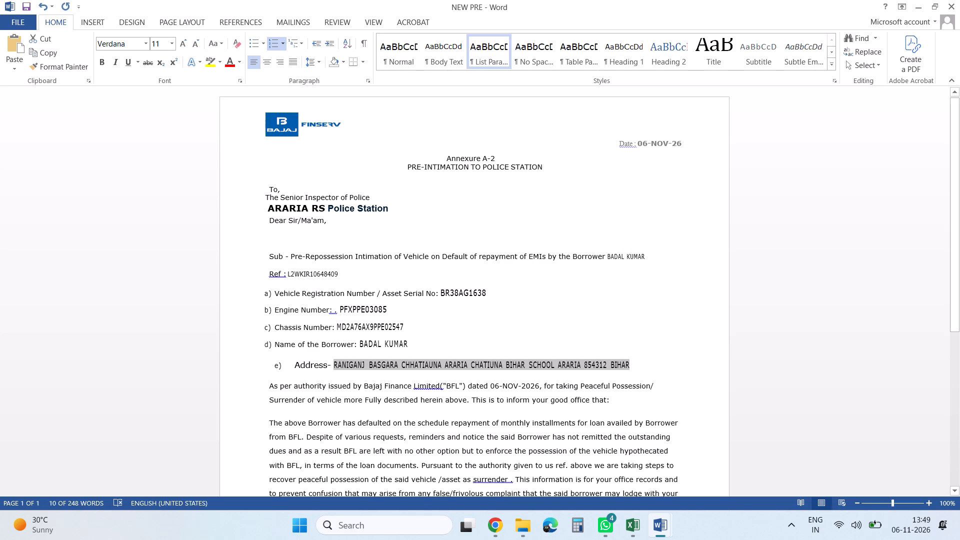
{"action": "key", "text": "ctrl+v"}
Replace the vehicle registration number in item a of the NEW PRE letter with the registration number copied from the repo kit.
{"action": "key", "text": "alt+Tab"}
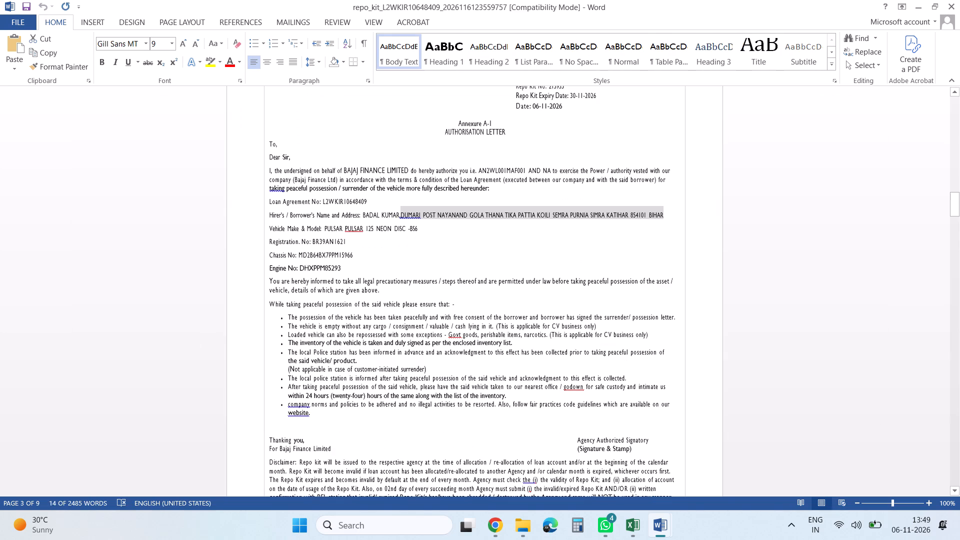
{"action": "double_click", "coordinate": [328, 242]}
{"action": "key", "text": "ctrl+c"}
{"action": "key", "text": "alt+Tab"}
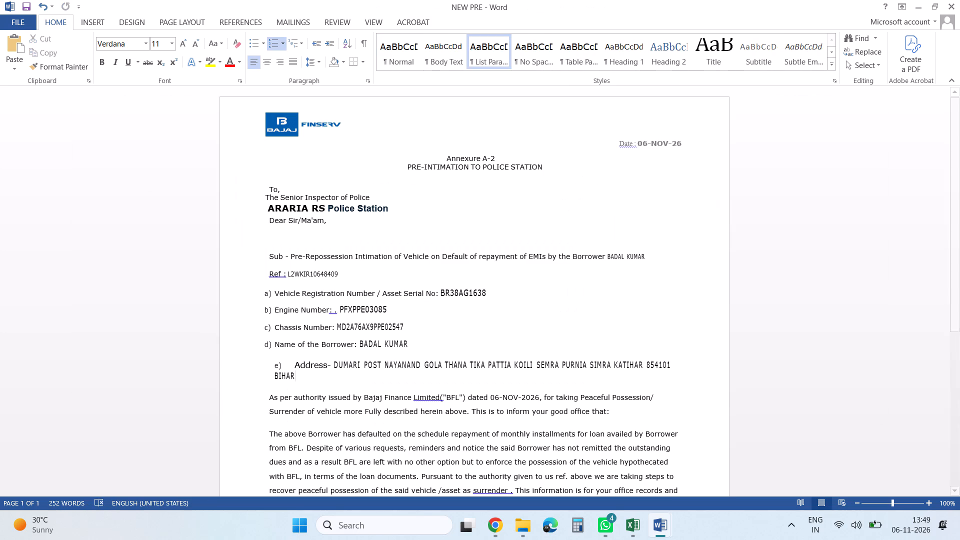
{"action": "double_click", "coordinate": [465, 292]}
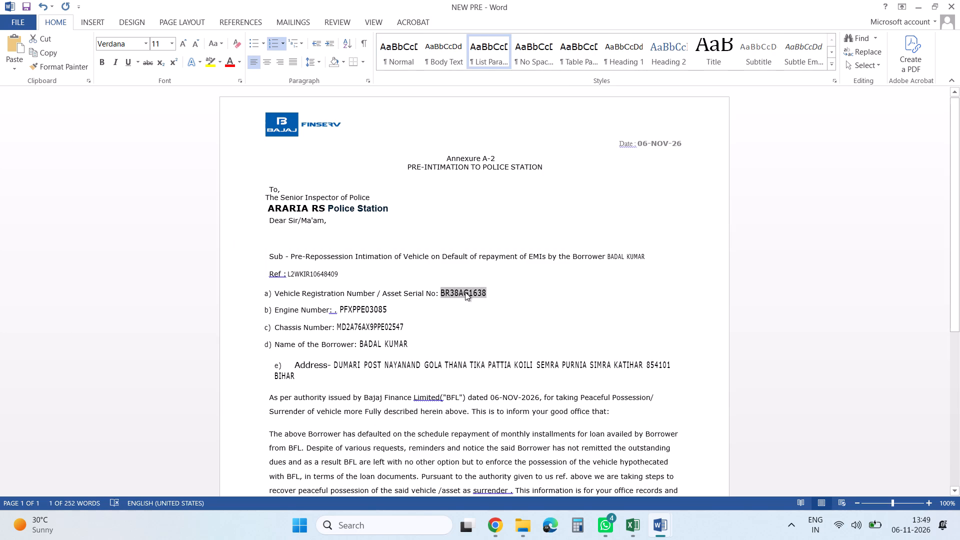
{"action": "key", "text": "ctrl+v"}
Replace the chassis number in item c of the NEW PRE letter with the chassis number copied from the repo kit.
{"action": "key", "text": "alt+Tab"}
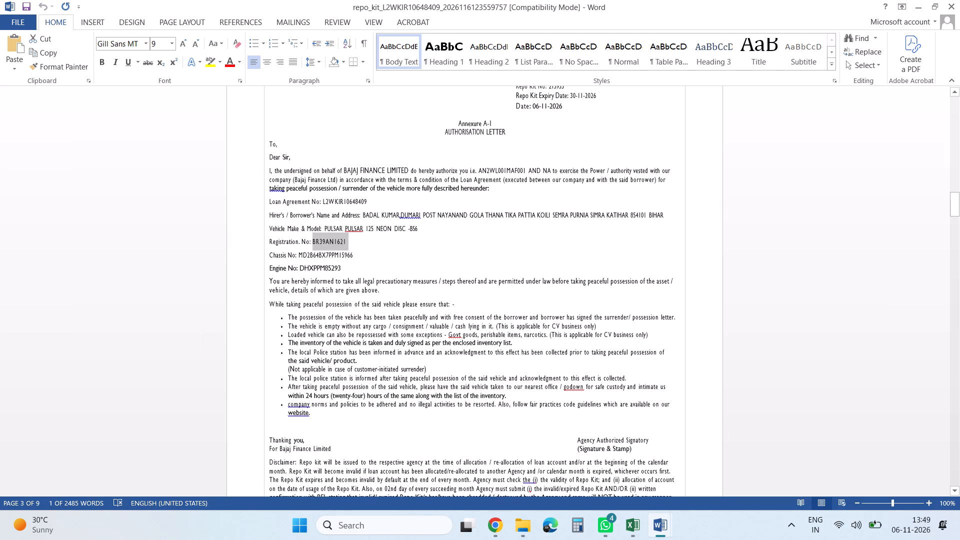
{"action": "double_click", "coordinate": [335, 255]}
{"action": "key", "text": "ctrl+c"}
{"action": "key", "text": "ctrl+c"}
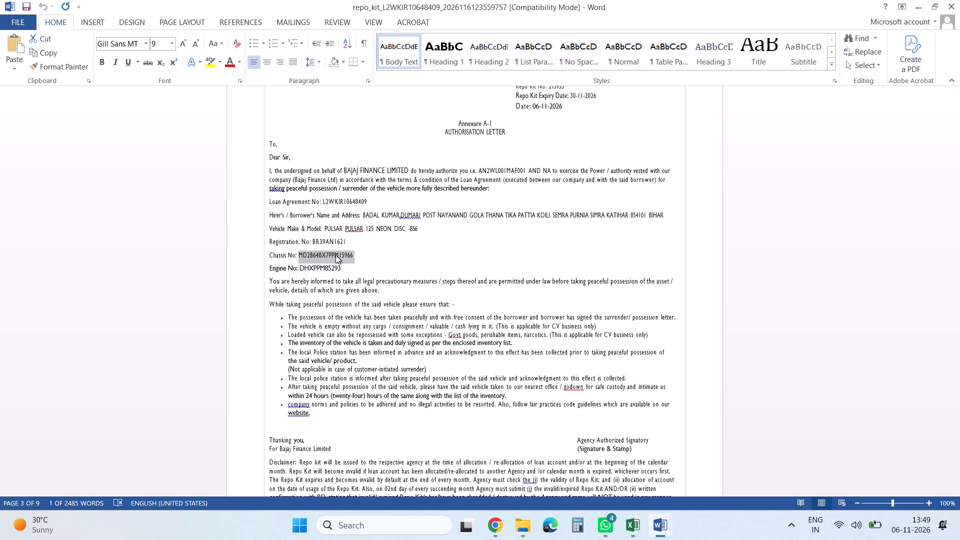
{"action": "key", "text": "alt+Tab"}
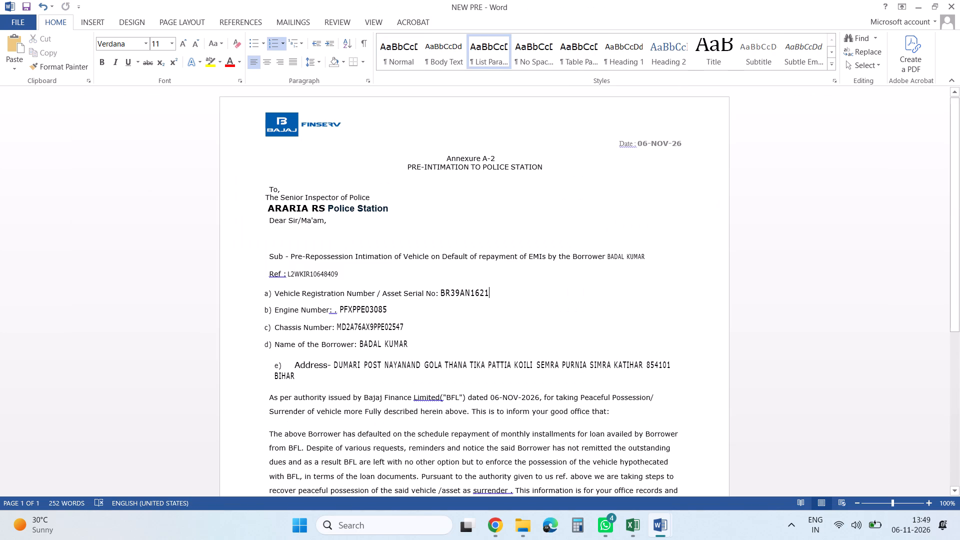
{"action": "key", "text": "alt+Tab"}
{"action": "key", "text": "alt+Tab"}
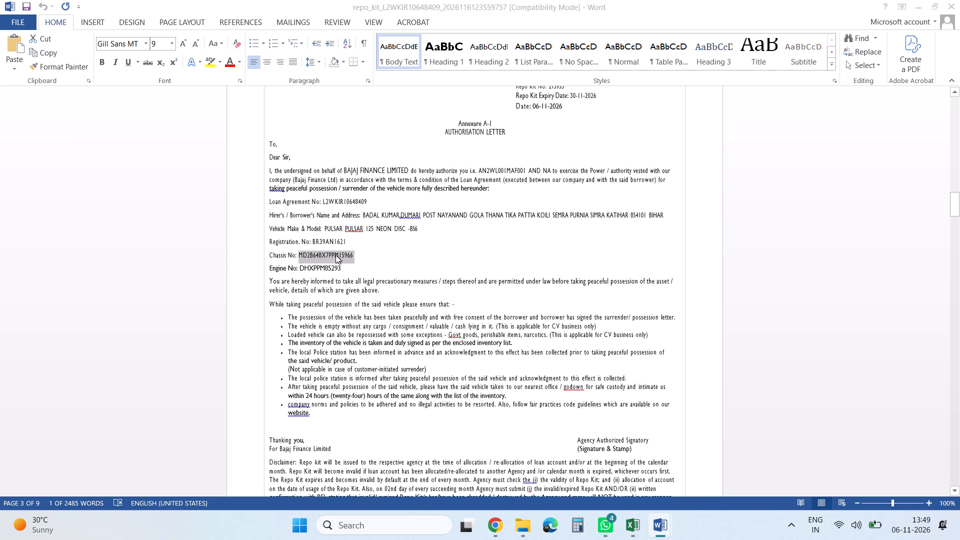
{"action": "key", "text": "ctrl+c"}
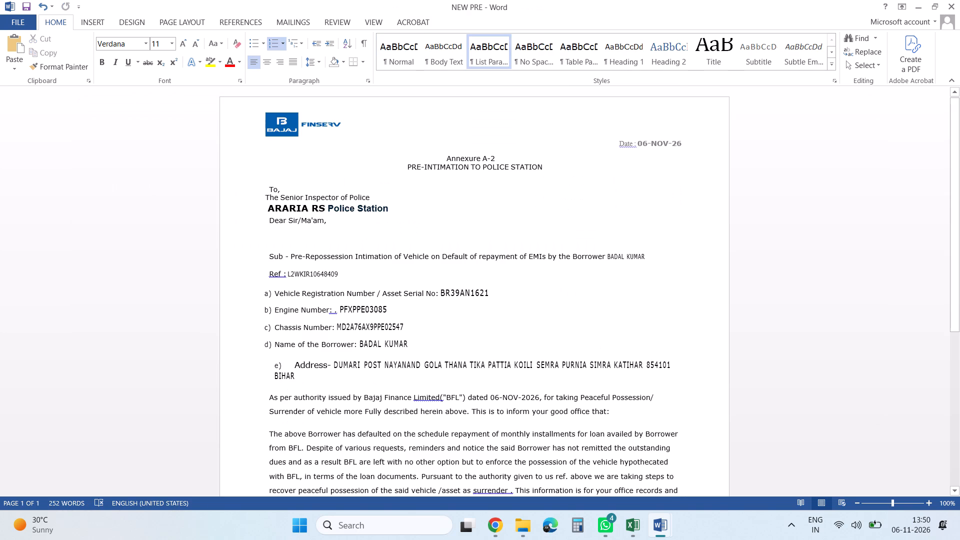
{"action": "key", "text": "alt+Tab"}
{"action": "key", "text": "ctrl+c"}
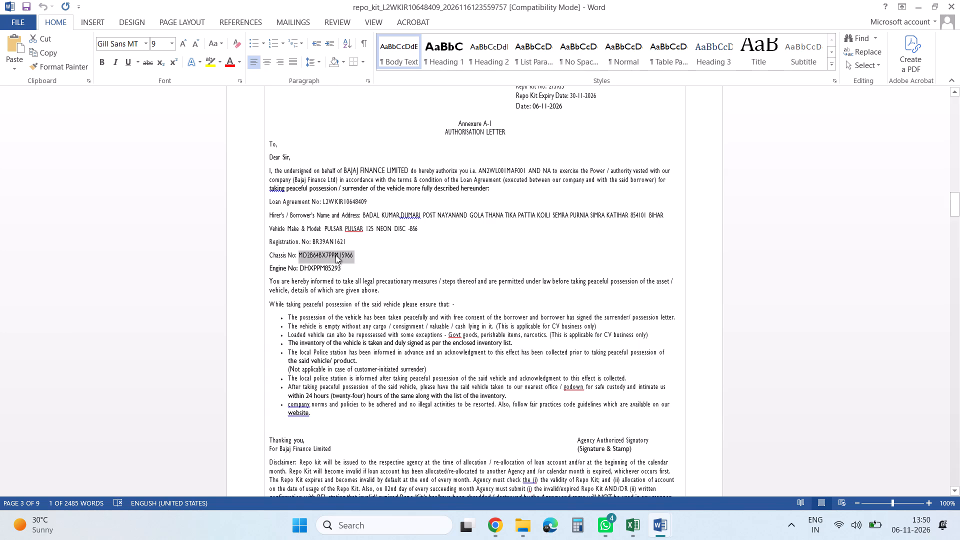
{"action": "key", "text": "alt+Tab"}
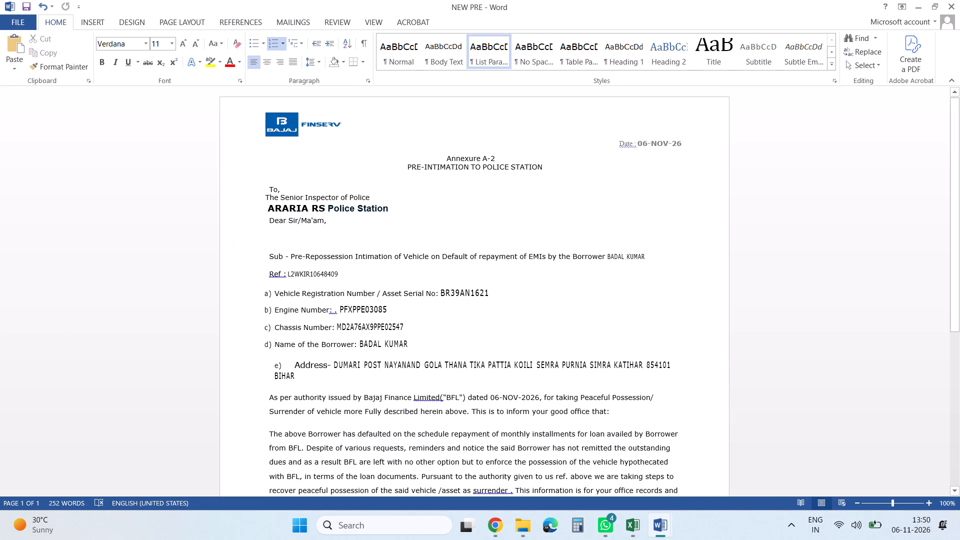
{"action": "triple_click", "coordinate": [363, 327]}
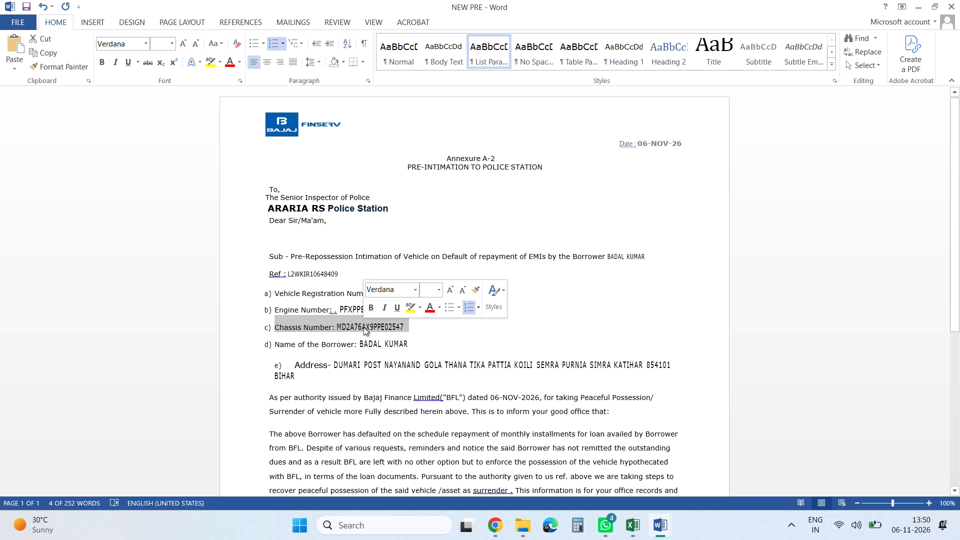
{"action": "left_click", "coordinate": [363, 327]}
{"action": "key", "text": "ctrl+v"}
Replace the engine number in item b of the NEW PRE letter with the engine number copied from the repo kit.
{"action": "key", "text": "alt+Tab"}
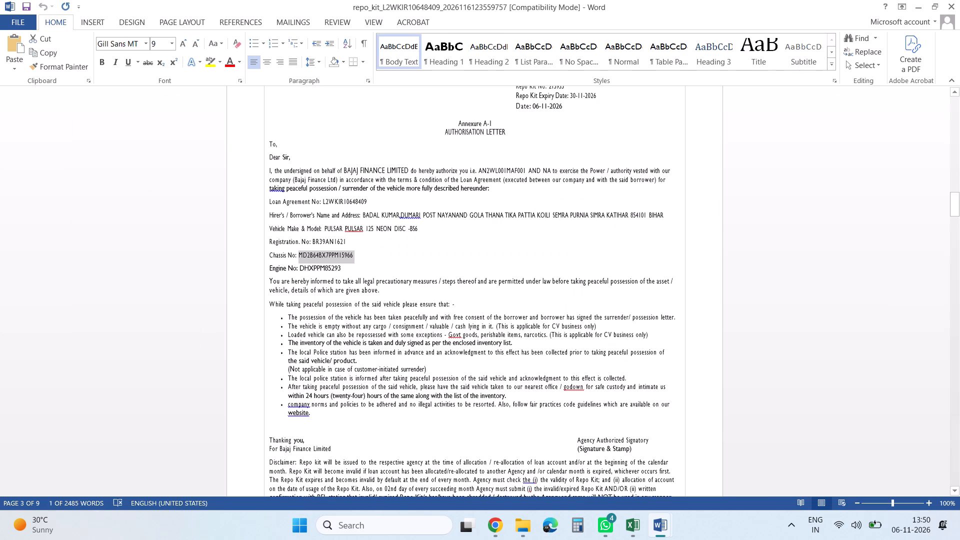
{"action": "double_click", "coordinate": [328, 264]}
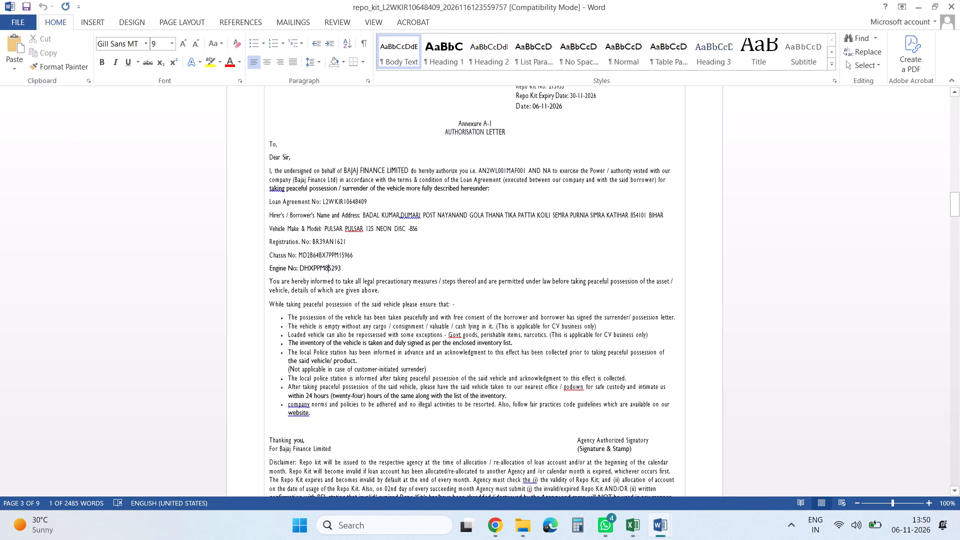
{"action": "key", "text": "ctrl+c"}
{"action": "key", "text": "alt+Tab"}
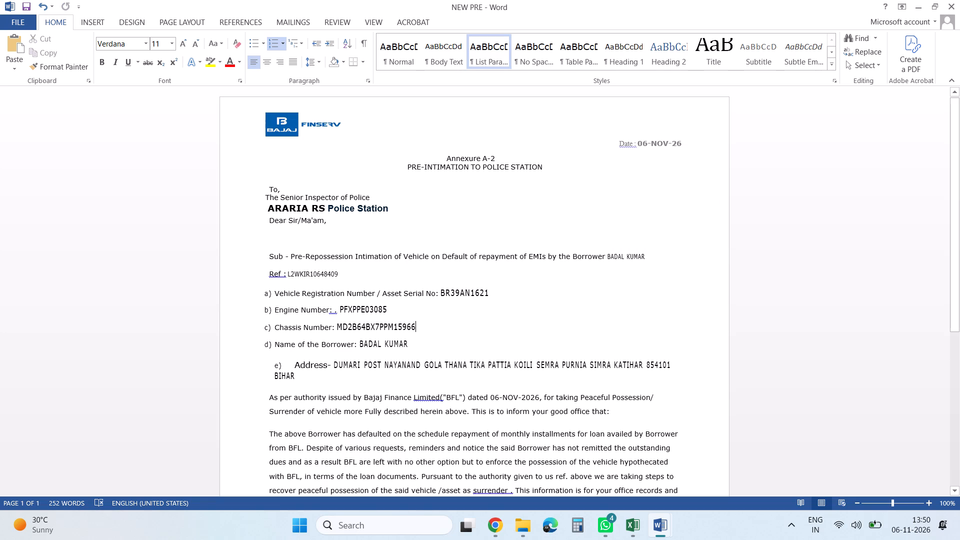
{"action": "double_click", "coordinate": [356, 309]}
{"action": "key", "text": "ctrl+v"}
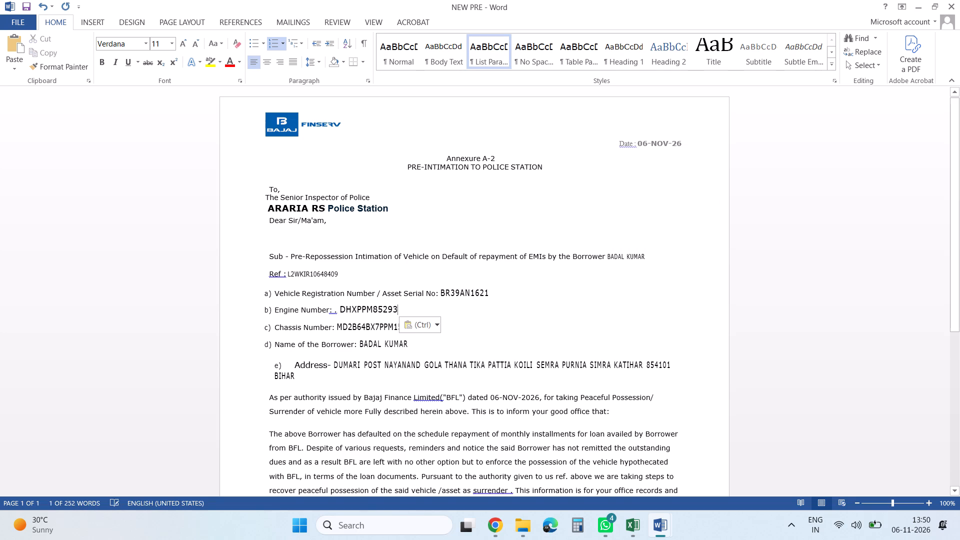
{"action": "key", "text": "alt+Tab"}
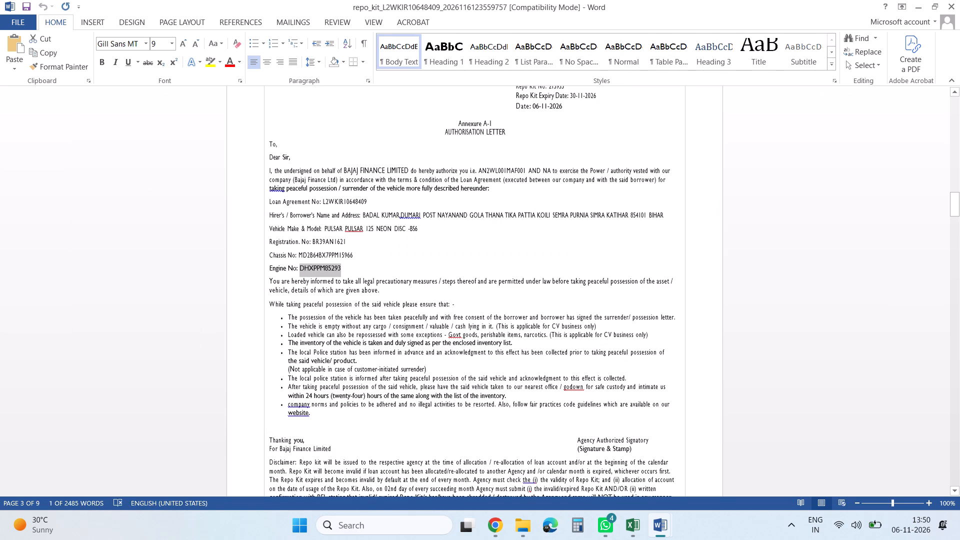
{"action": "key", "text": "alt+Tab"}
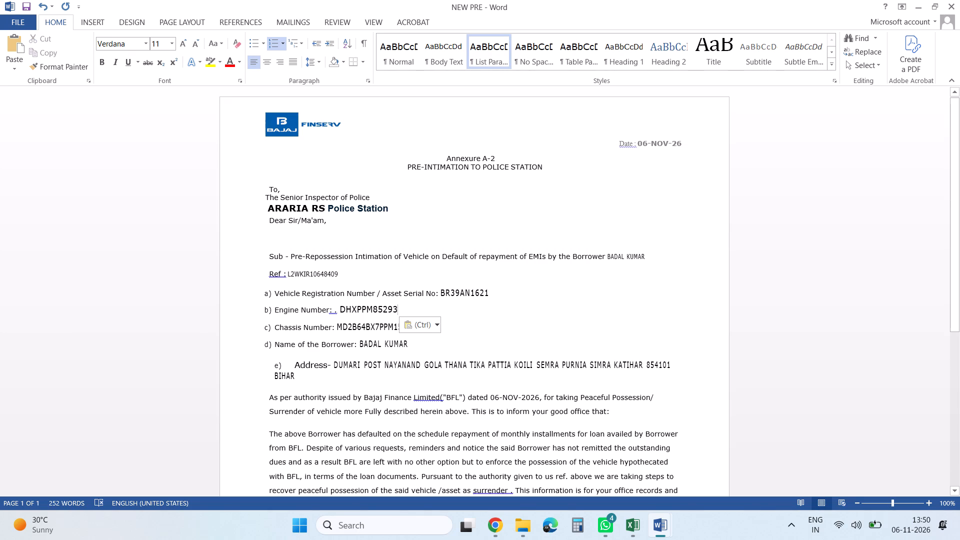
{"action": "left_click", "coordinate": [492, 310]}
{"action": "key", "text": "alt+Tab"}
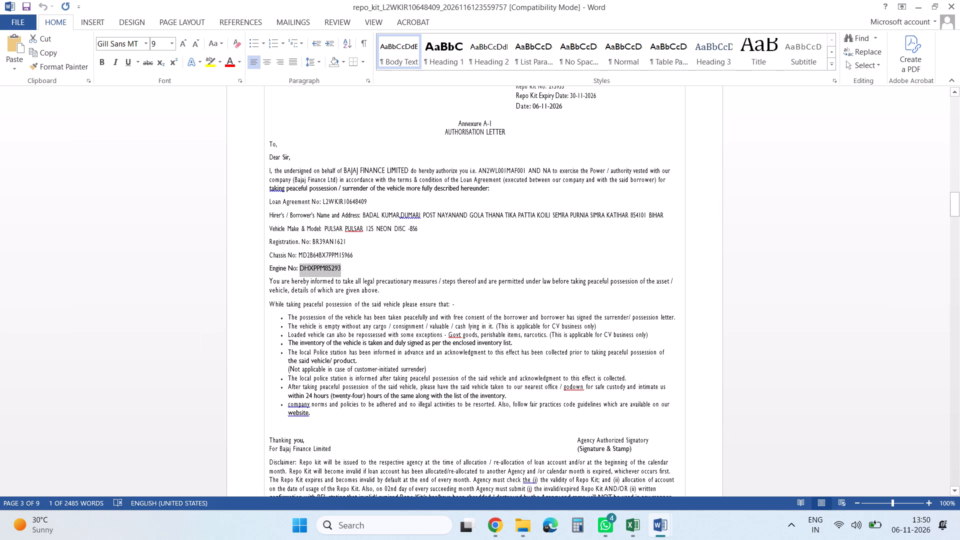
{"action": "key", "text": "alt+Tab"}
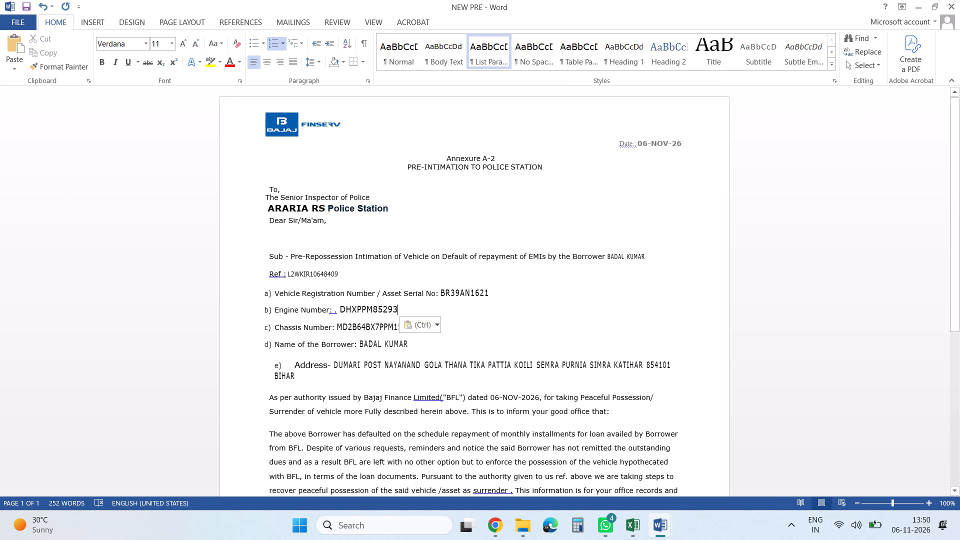
Switch to Chrome and search Google in a new tab for 854101, refining the query to "854101 police station name".
{"action": "left_click", "coordinate": [501, 526]}
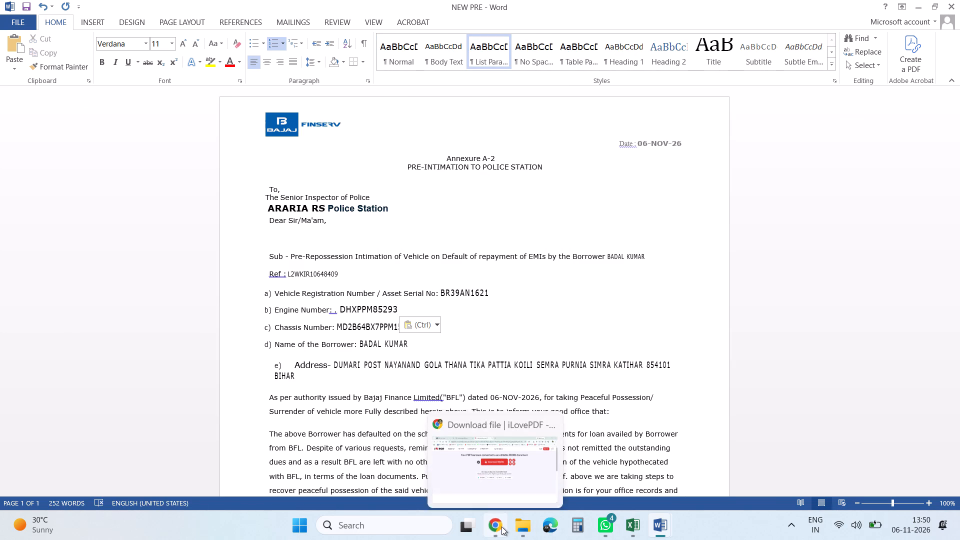
{"action": "left_click", "coordinate": [476, 6]}
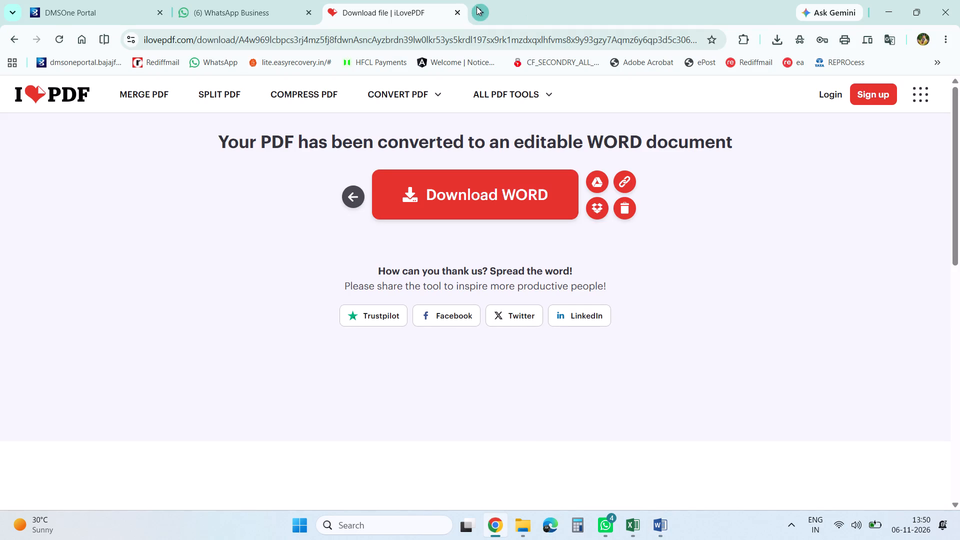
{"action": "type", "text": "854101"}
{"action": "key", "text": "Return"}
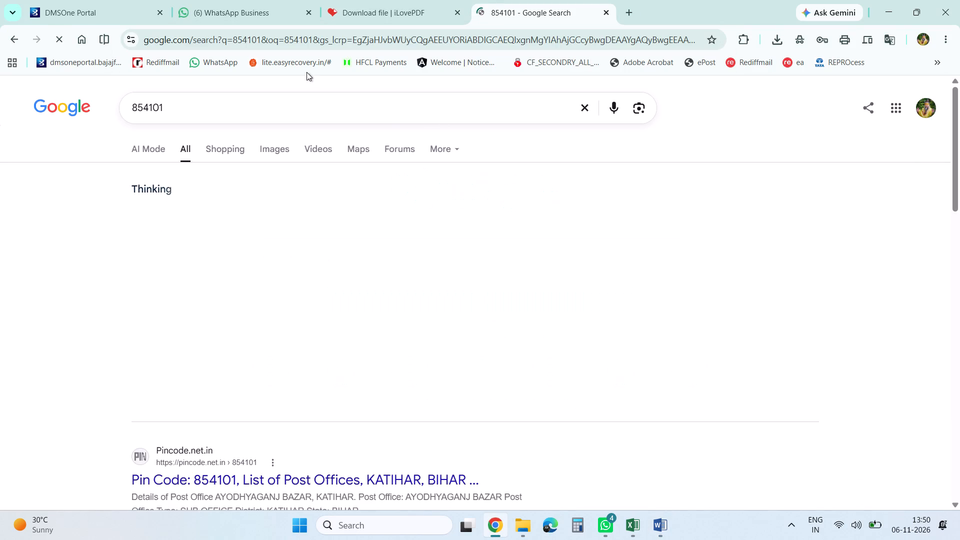
{"action": "left_click", "coordinate": [296, 104]}
{"action": "key", "text": "b"}
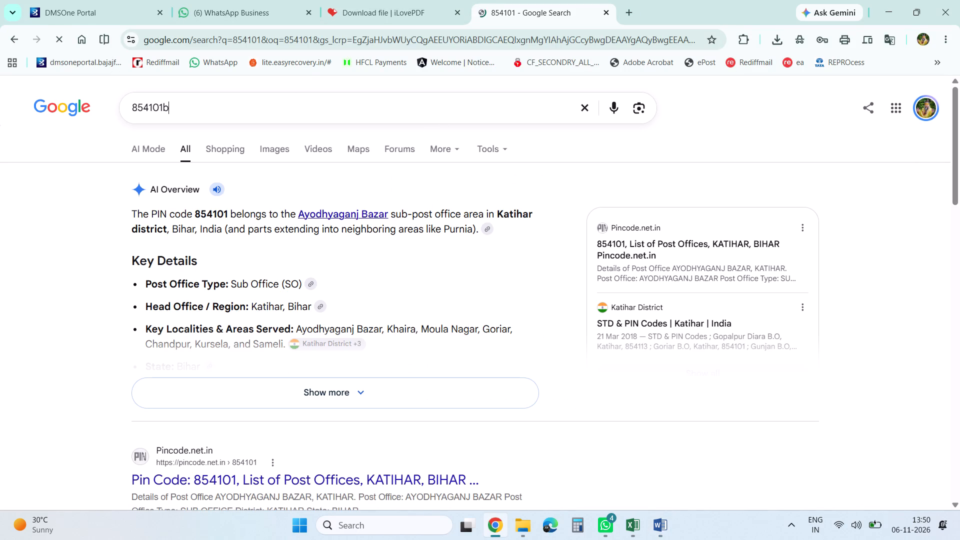
{"action": "key", "text": "BackSpace"}
{"action": "key", "text": "space"}
{"action": "type", "text": "police stat"}
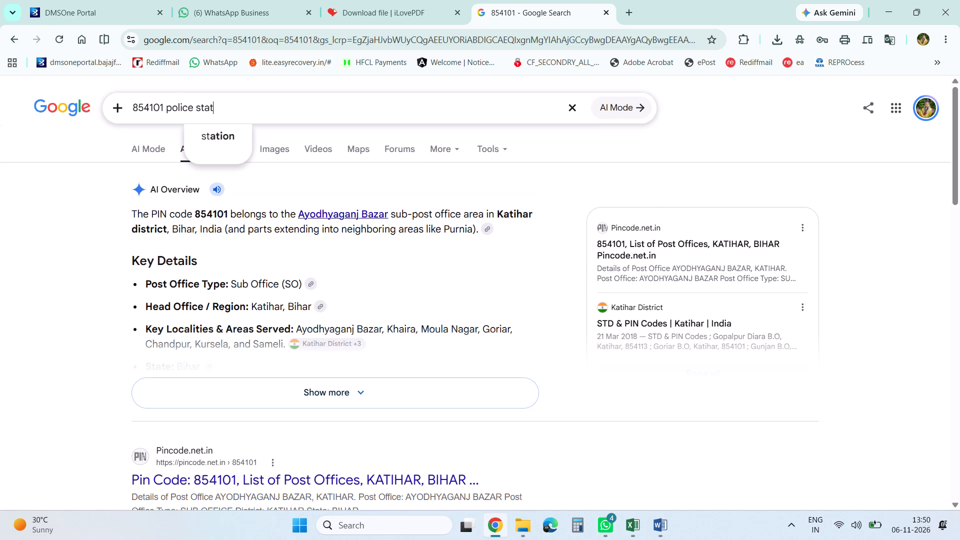
{"action": "type", "text": "ion"}
{"action": "key", "text": "space"}
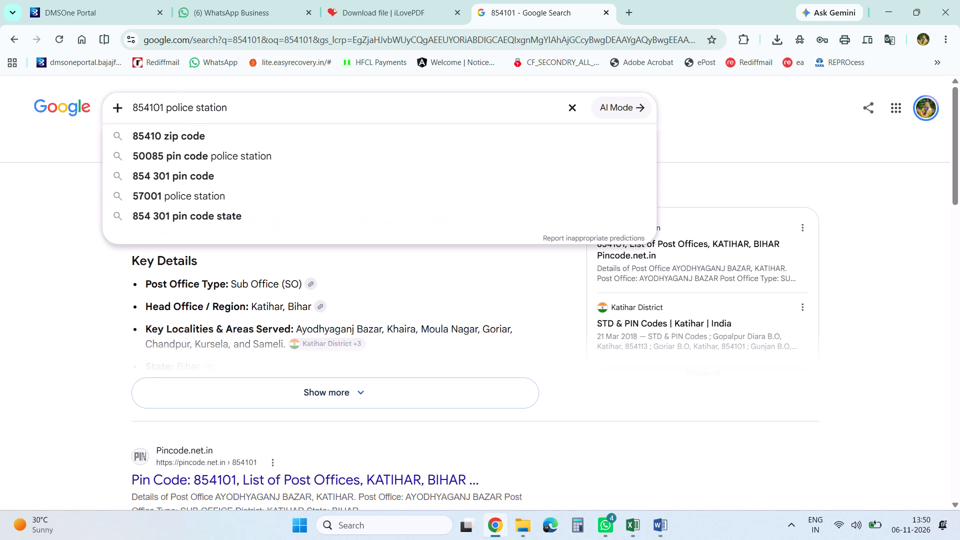
{"action": "type", "text": "namre"}
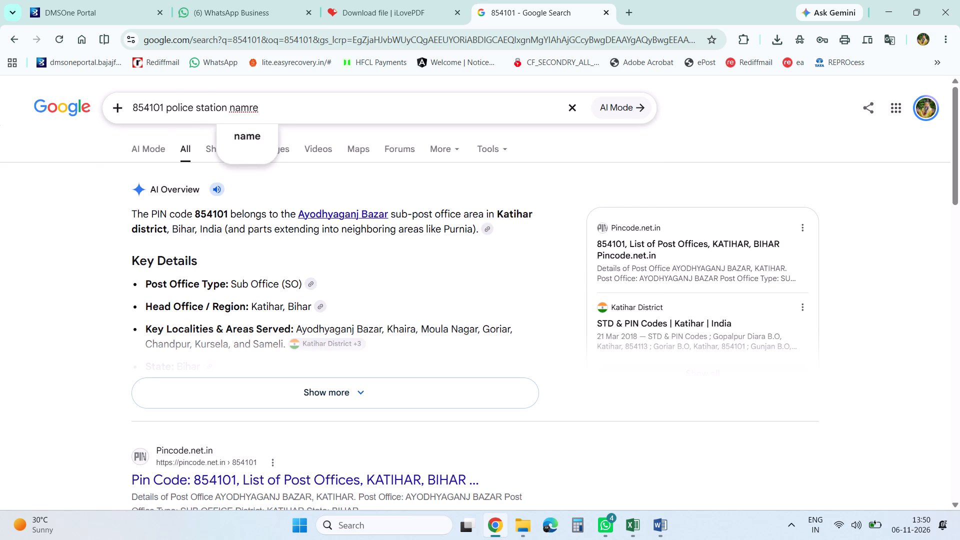
{"action": "key", "text": "BackSpace"}
{"action": "key", "text": "BackSpace"}
{"action": "key", "text": "e"}
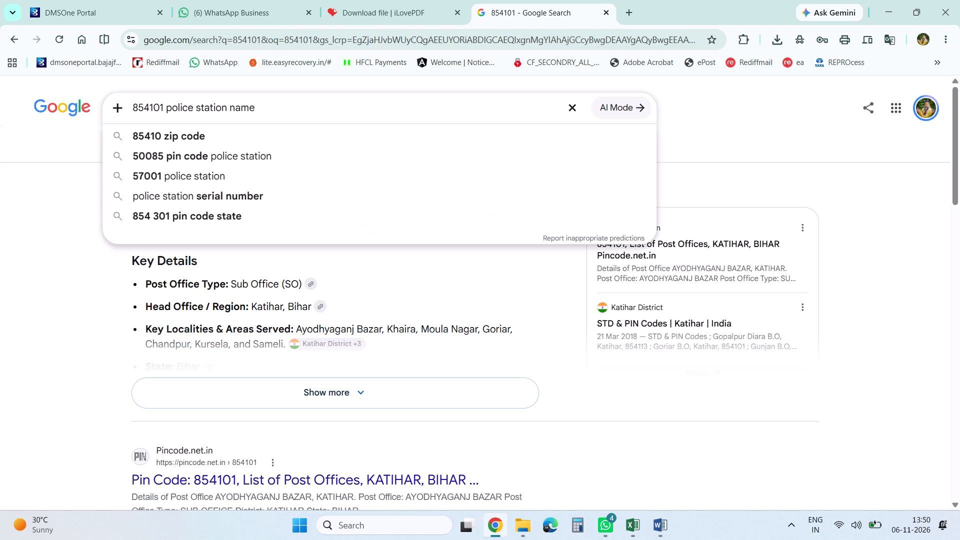
{"action": "key", "text": "Return"}
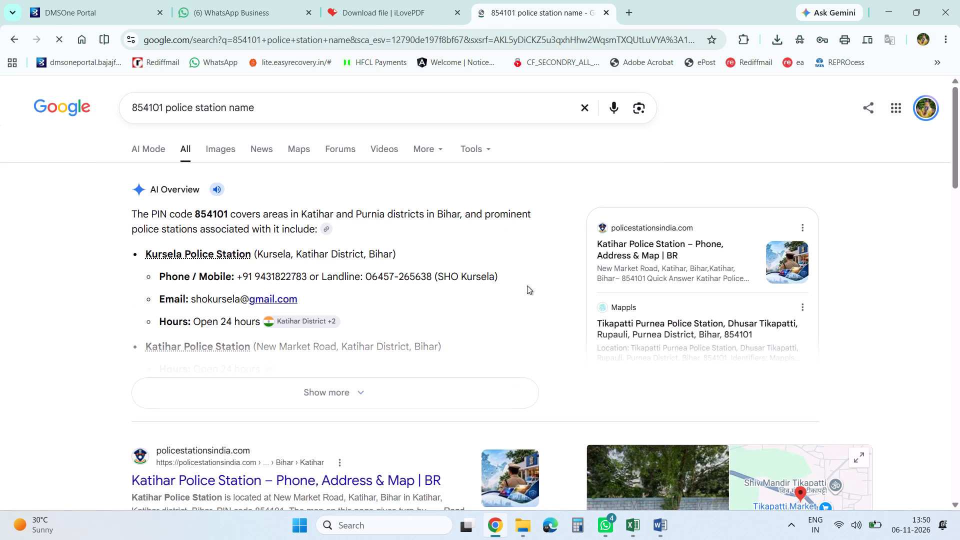
Return to the NEW PRE letter in Word and replace ARARIA RS before "Police Station" with Kursela.
{"action": "key", "text": "alt+Tab"}
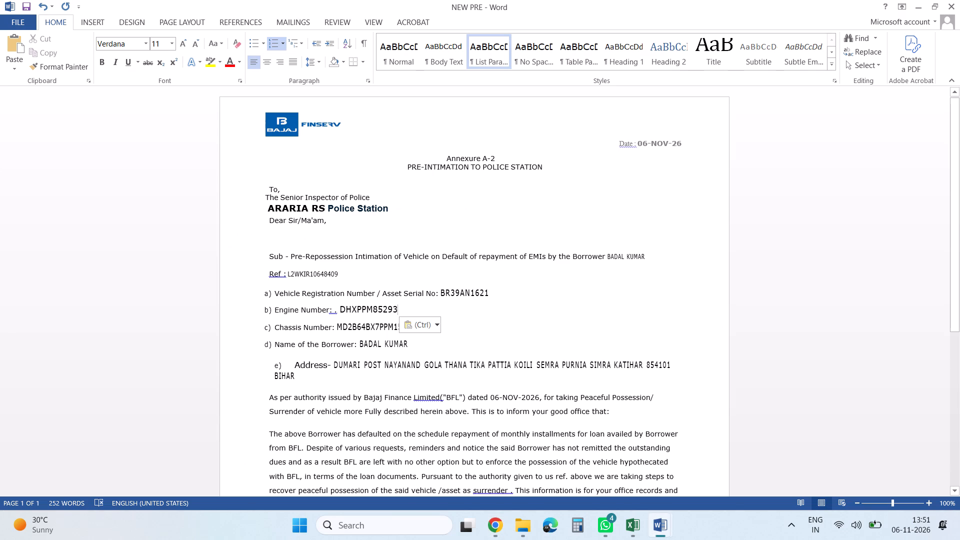
{"action": "left_click", "coordinate": [327, 207]}
{"action": "key", "text": "Left"}
{"action": "key", "text": "BackSpace"}
{"action": "key", "text": "BackSpace"}
{"action": "key", "text": "BackSpace"}
{"action": "key", "text": "BackSpace"}
{"action": "key", "text": "BackSpace"}
{"action": "key", "text": "BackSpace"}
{"action": "key", "text": "BackSpace"}
{"action": "key", "text": "BackSpace"}
{"action": "key", "text": "BackSpace"}
{"action": "key", "text": "BackSpace"}
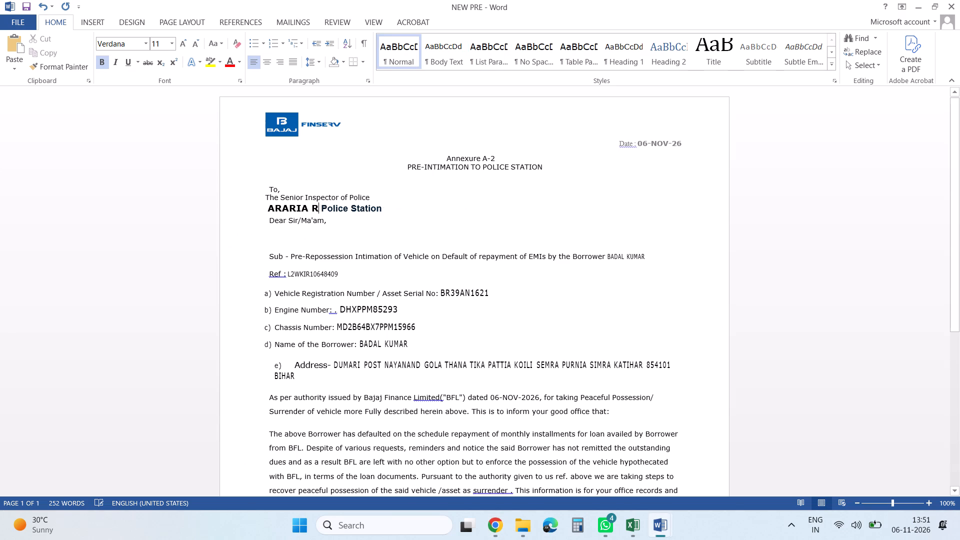
{"action": "key", "text": "shift+k"}
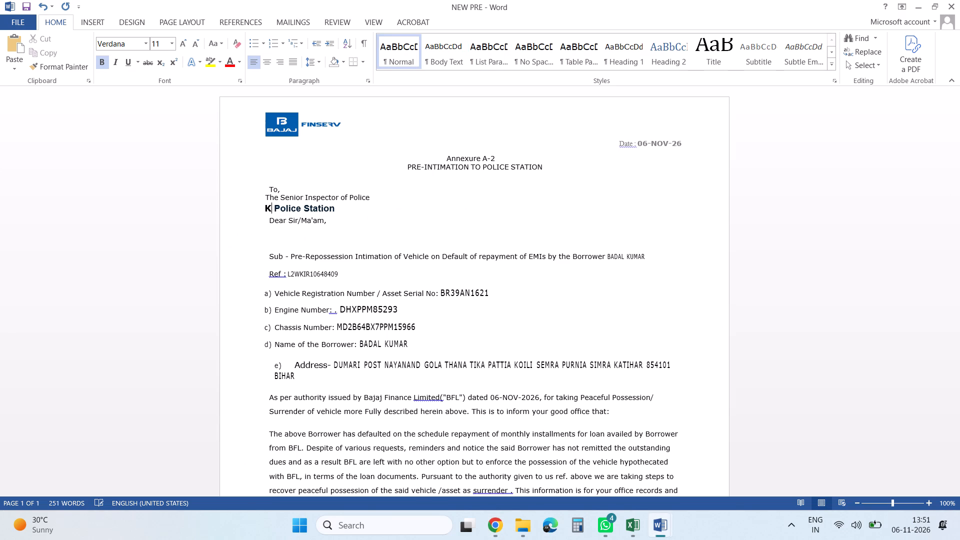
{"action": "type", "text": "ursela"}
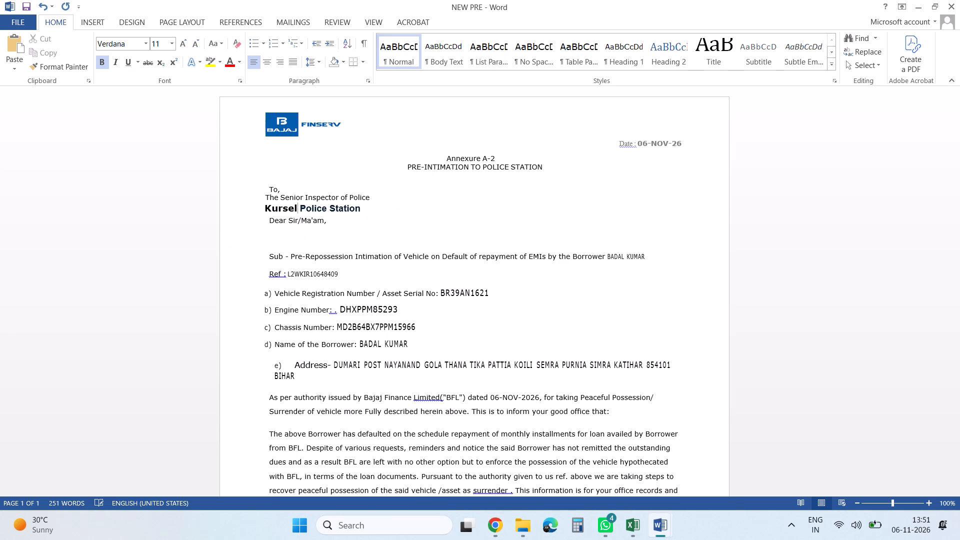
Copy the block of the NEW PRE letter from "To," through the end of the borrower's address in item e.
{"action": "left_click", "coordinate": [329, 374]}
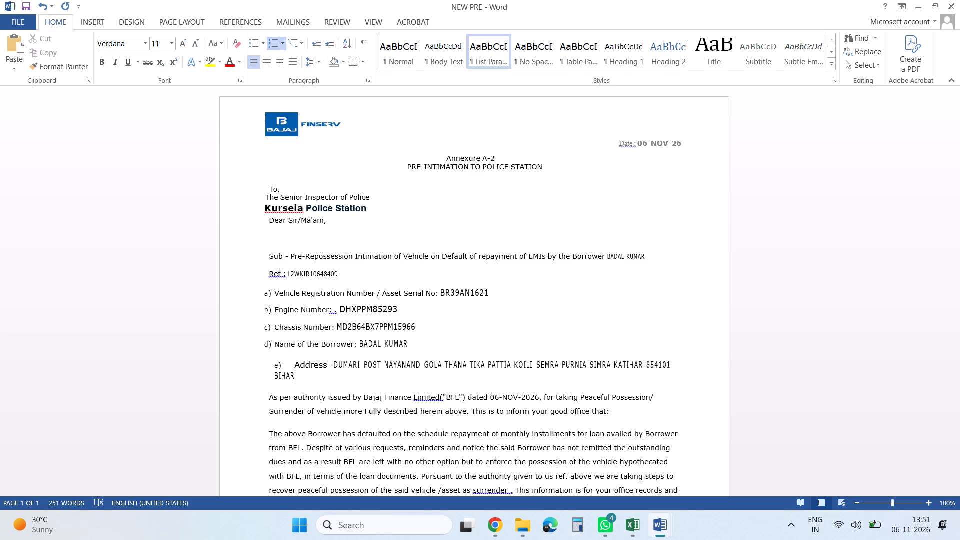
{"action": "key", "text": "ctrl+shift+Up"}
{"action": "key", "text": "ctrl+shift+Up"}
{"action": "key", "text": "ctrl+shift+Up"}
{"action": "key", "text": "ctrl+shift+Up"}
{"action": "key", "text": "ctrl+shift+Up"}
{"action": "key", "text": "ctrl+shift+Up"}
{"action": "key", "text": "ctrl+shift+Up"}
{"action": "key", "text": "ctrl+shift+Up"}
{"action": "key", "text": "ctrl+shift+Up"}
{"action": "key", "text": "ctrl+shift+Up"}
{"action": "key", "text": "ctrl+shift+Up"}
{"action": "key", "text": "ctrl+shift+Up"}
{"action": "key", "text": "ctrl+shift+Up"}
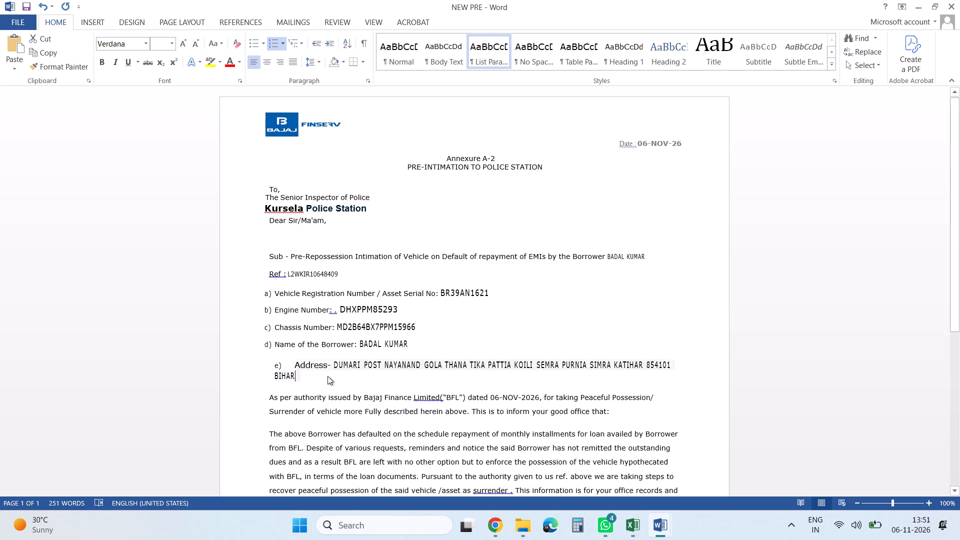
{"action": "key", "text": "ctrl+shift+Up"}
{"action": "key", "text": "ctrl+shift+Up"}
{"action": "key", "text": "ctrl+shift+Up"}
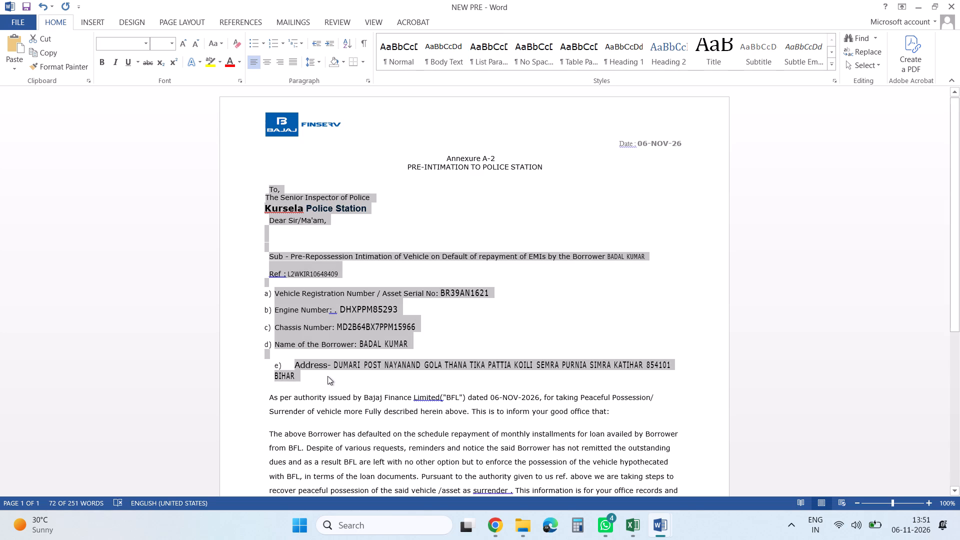
{"action": "key", "text": "ctrl+c"}
{"action": "key", "text": "ctrl+c"}
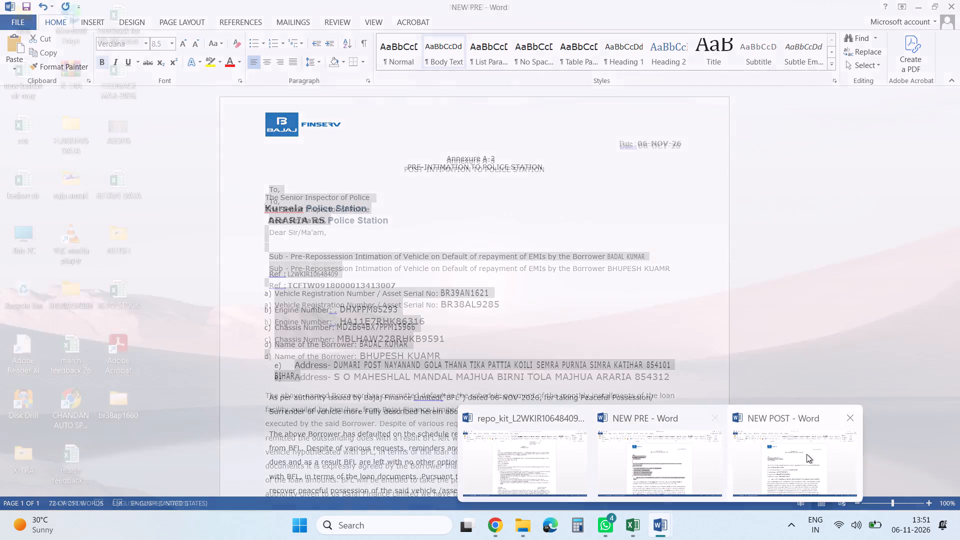
Replace the block from "To," through the item e address in the NEW POST letter with the copied NEW PRE block.
{"action": "left_click", "coordinate": [806, 454]}
{"action": "left_click", "coordinate": [679, 374]}
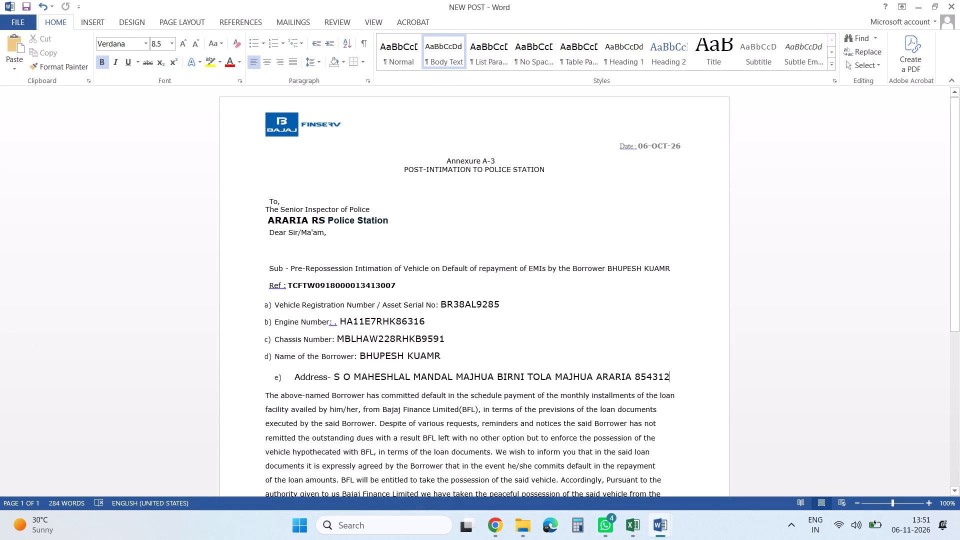
{"action": "key", "text": "ctrl+shift+Up"}
{"action": "key", "text": "ctrl+shift+Up"}
{"action": "key", "text": "ctrl+shift+Up"}
{"action": "key", "text": "ctrl+shift+Up"}
{"action": "key", "text": "ctrl+shift+Up"}
{"action": "key", "text": "ctrl+shift+Up"}
{"action": "key", "text": "ctrl+shift+Up"}
{"action": "key", "text": "ctrl+shift+Up"}
{"action": "key", "text": "ctrl+shift+Up"}
{"action": "key", "text": "ctrl+shift+Up"}
{"action": "key", "text": "ctrl+shift+Up"}
{"action": "key", "text": "ctrl+shift+Up"}
{"action": "key", "text": "ctrl+shift+Up"}
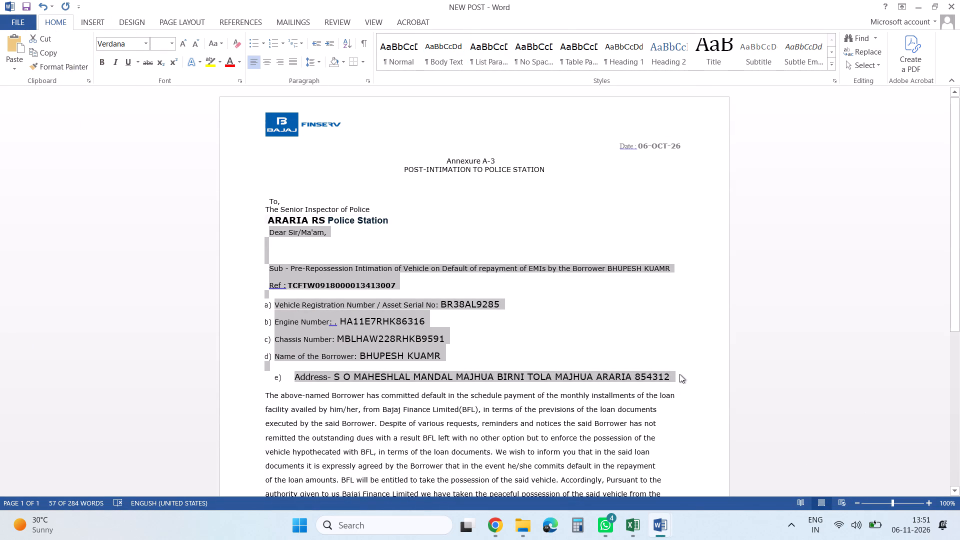
{"action": "key", "text": "ctrl+shift+Up"}
{"action": "key", "text": "ctrl+shift+Up"}
{"action": "key", "text": "ctrl+shift+Up"}
{"action": "key", "text": "ctrl+v"}
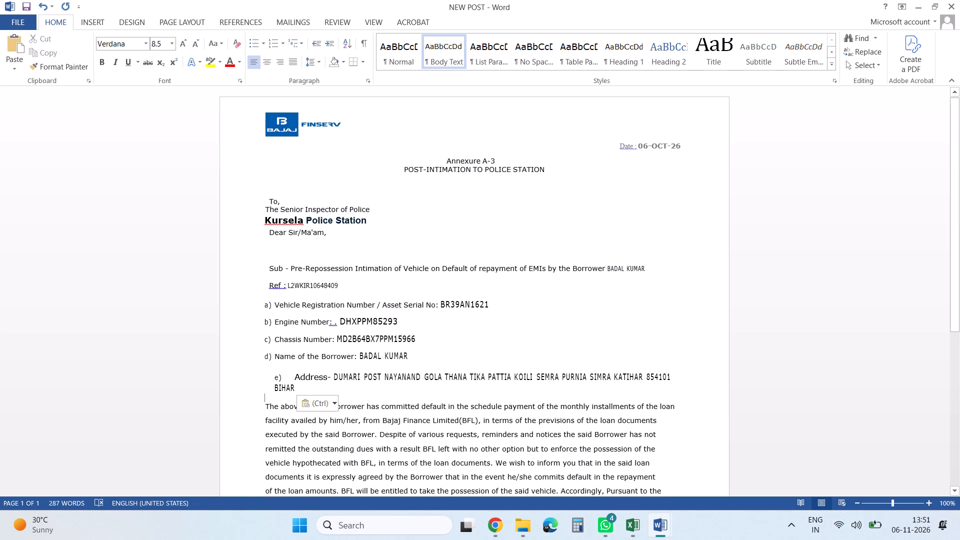
Print the NEW POST letter with Microsoft Print to PDF, saving it in Downloads as "post" and replacing the existing file.
{"action": "scroll", "coordinate": [568, 323], "scroll_direction": "down", "scroll_amount": 1}
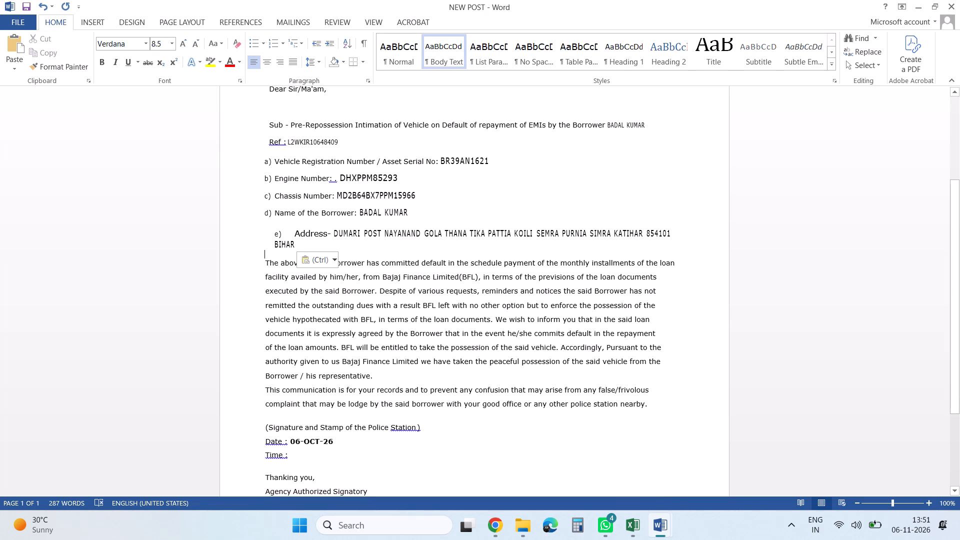
{"action": "scroll", "coordinate": [568, 323], "scroll_direction": "up", "scroll_amount": 4}
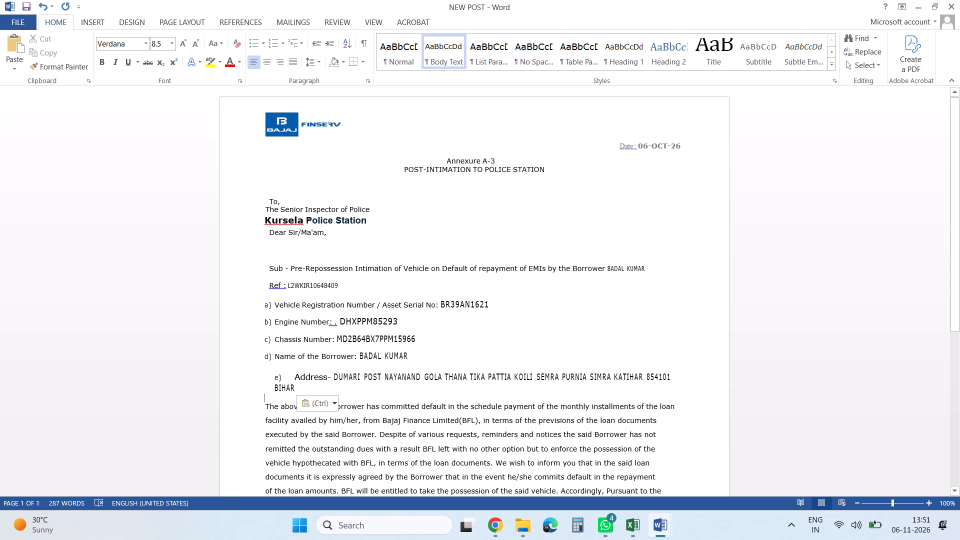
{"action": "key", "text": "ctrl+p"}
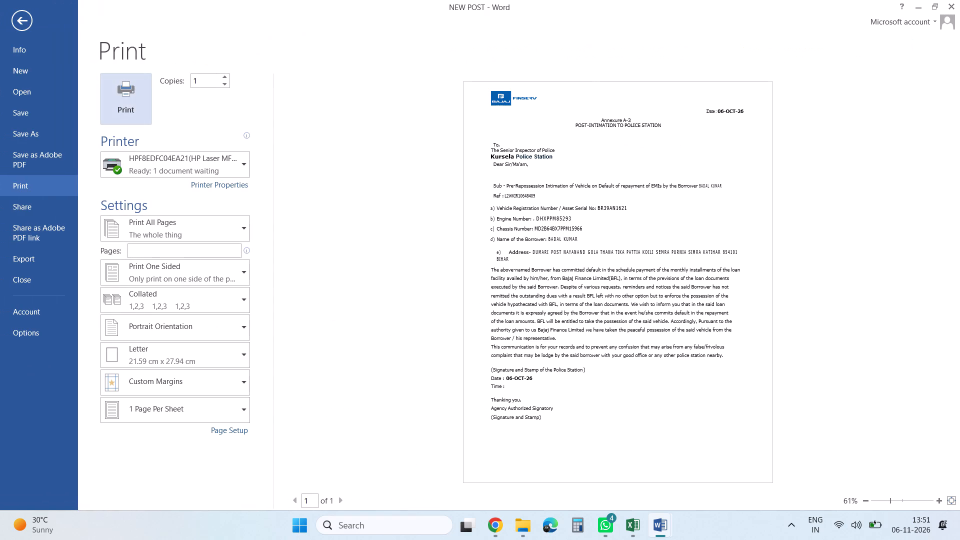
{"action": "left_click", "coordinate": [218, 163]}
{"action": "left_click", "coordinate": [217, 265]}
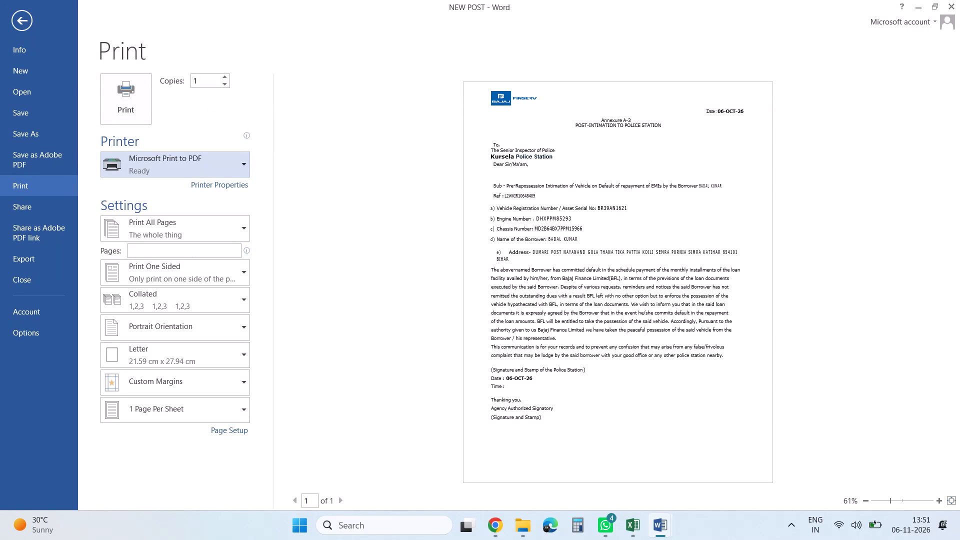
{"action": "left_click", "coordinate": [133, 102]}
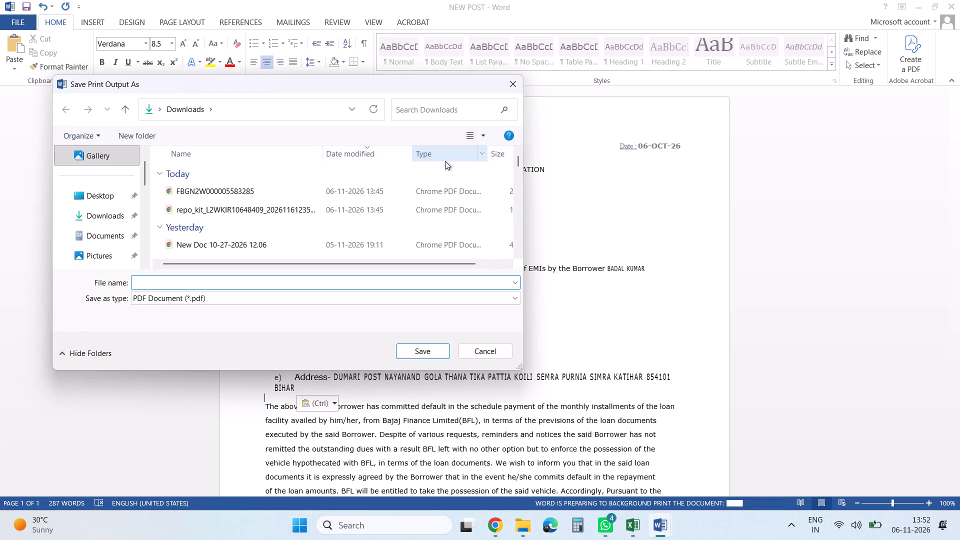
{"action": "type", "text": "post"}
{"action": "key", "text": "Return"}
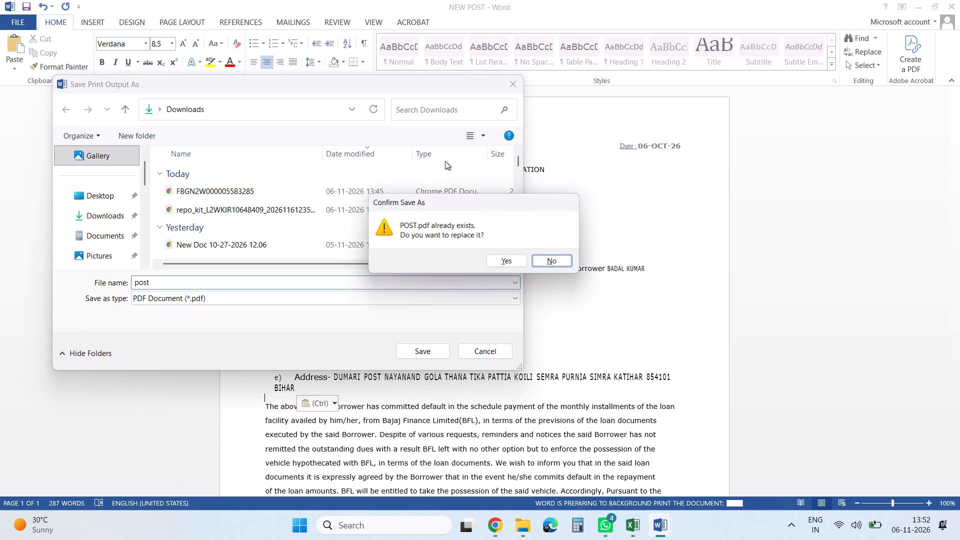
{"action": "key", "text": "Left"}
{"action": "key", "text": "Return"}
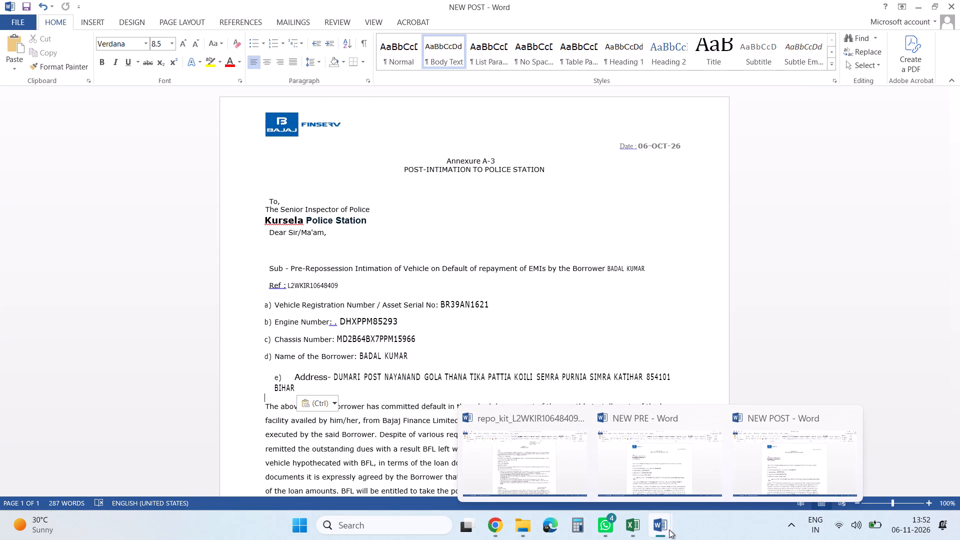
Print the NEW PRE letter with Microsoft Print to PDF, saving it in Downloads as "pre" and replacing the existing file.
{"action": "left_click", "coordinate": [706, 457]}
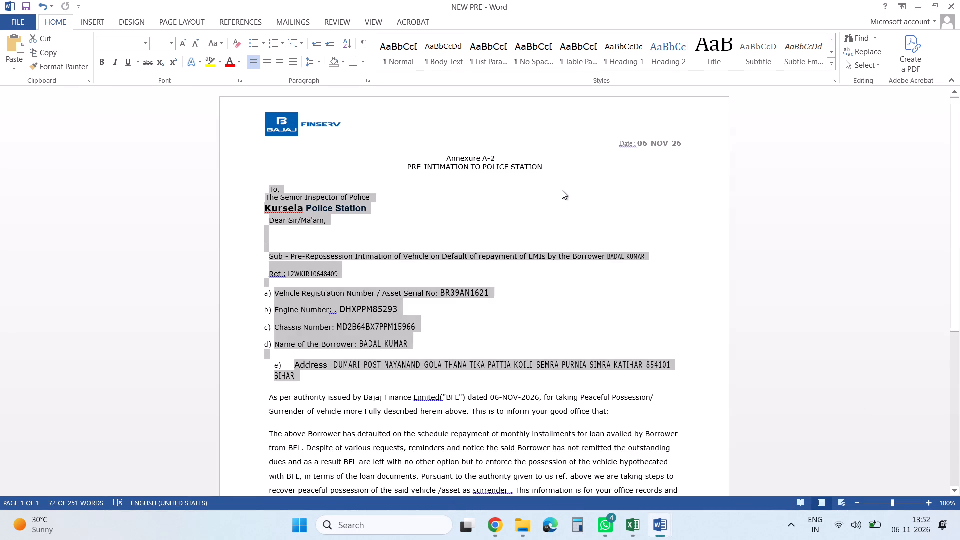
{"action": "left_click", "coordinate": [562, 190]}
{"action": "key", "text": "ctrl+p"}
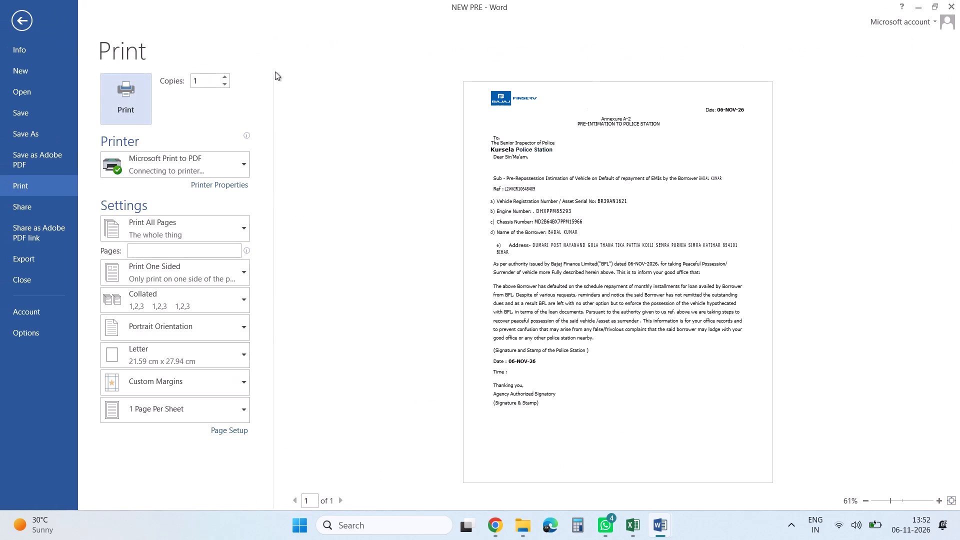
{"action": "left_click", "coordinate": [120, 121]}
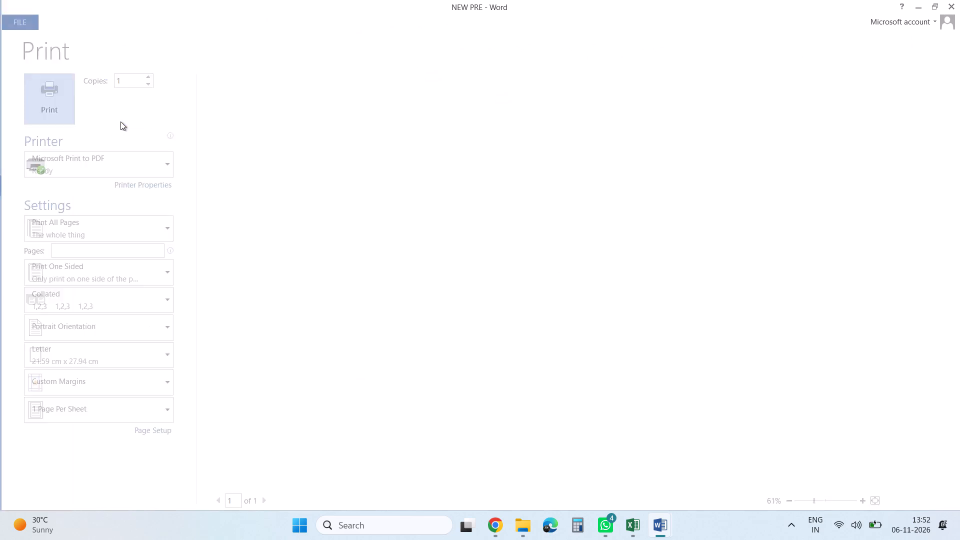
{"action": "type", "text": "pre"}
{"action": "key", "text": "Return"}
{"action": "key", "text": "Left"}
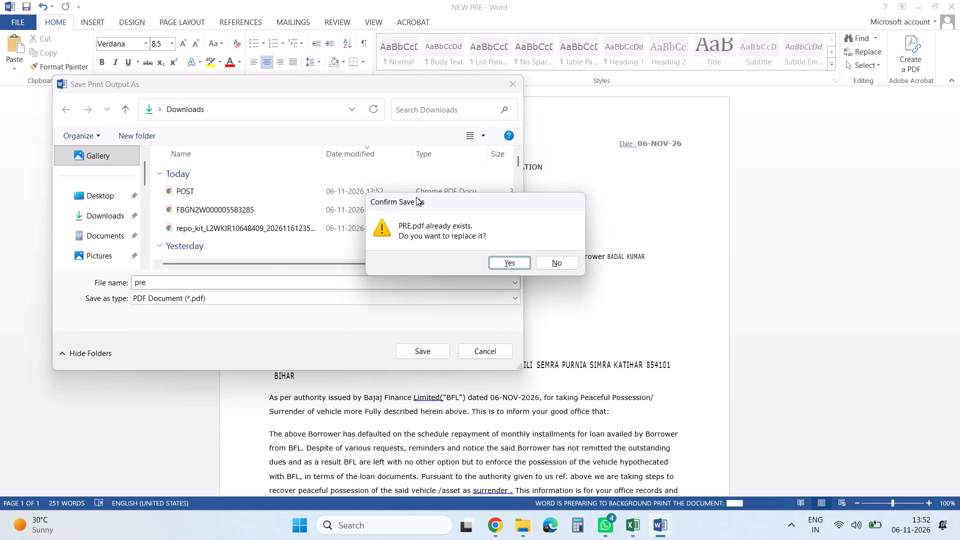
{"action": "key", "text": "Return"}
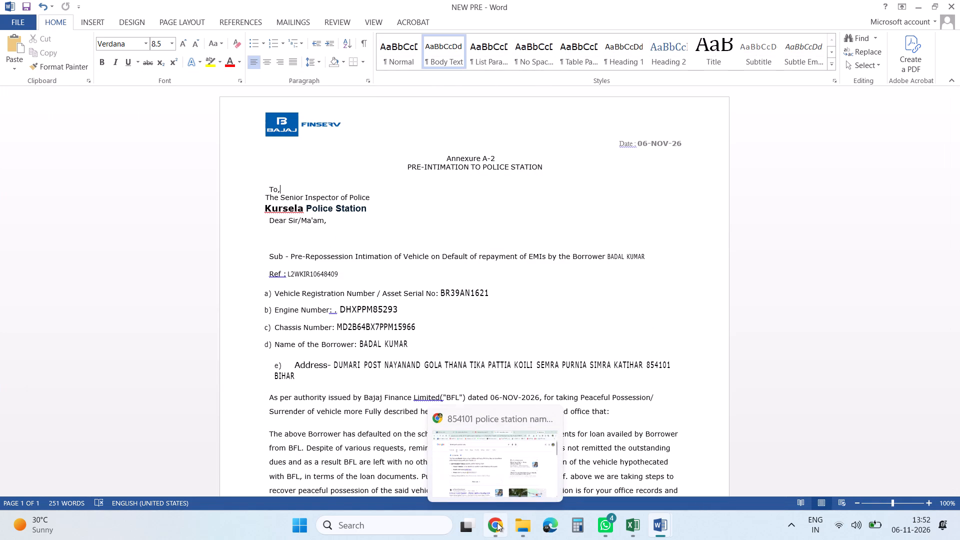
Switch to the ePost site in Chrome, upload PRE.pdf from Downloads as the attachment and continue to the receiver details.
{"action": "left_click", "coordinate": [502, 459]}
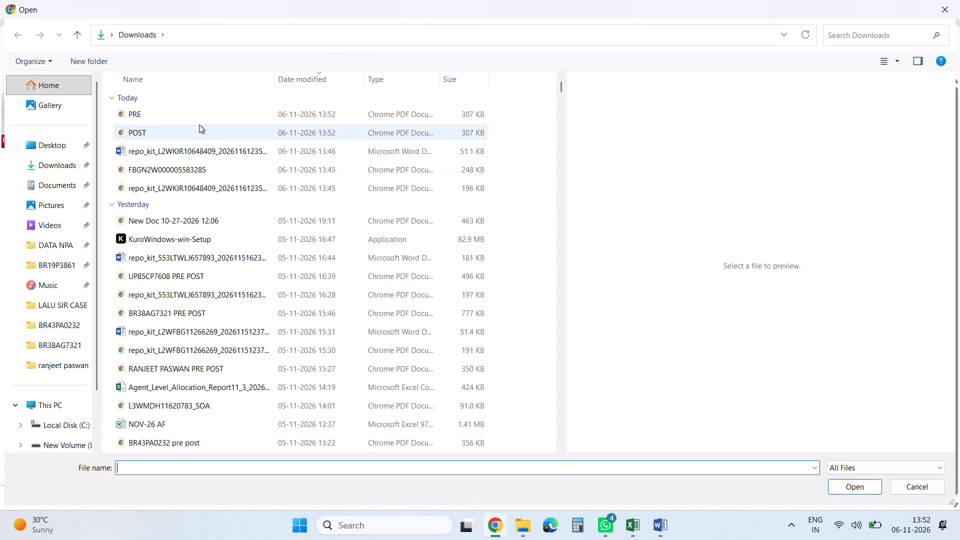
{"action": "left_click", "coordinate": [184, 118]}
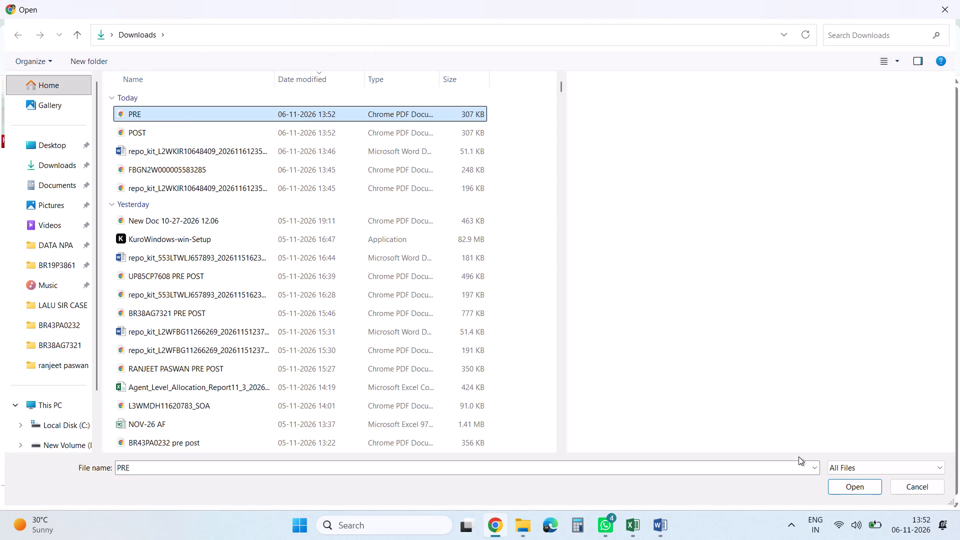
{"action": "left_click", "coordinate": [859, 492]}
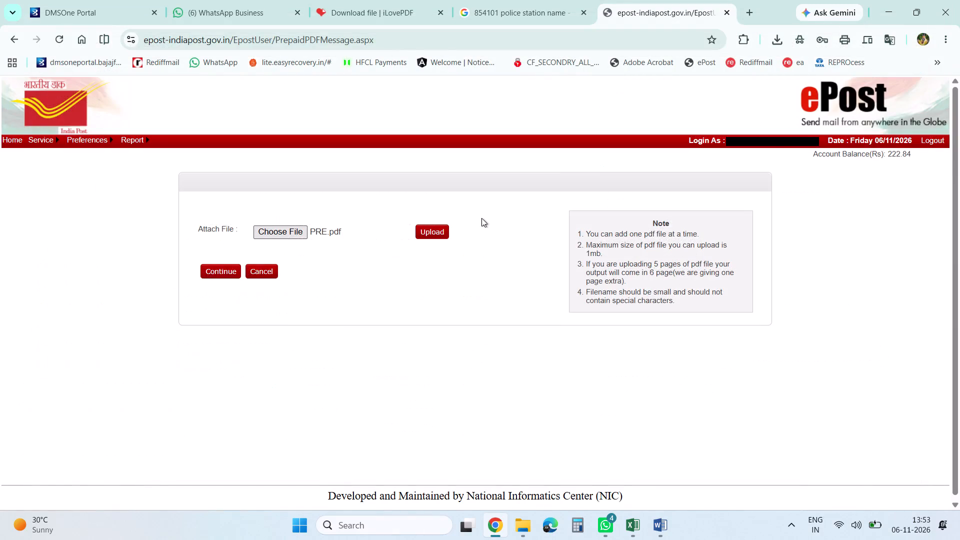
{"action": "left_click", "coordinate": [440, 232]}
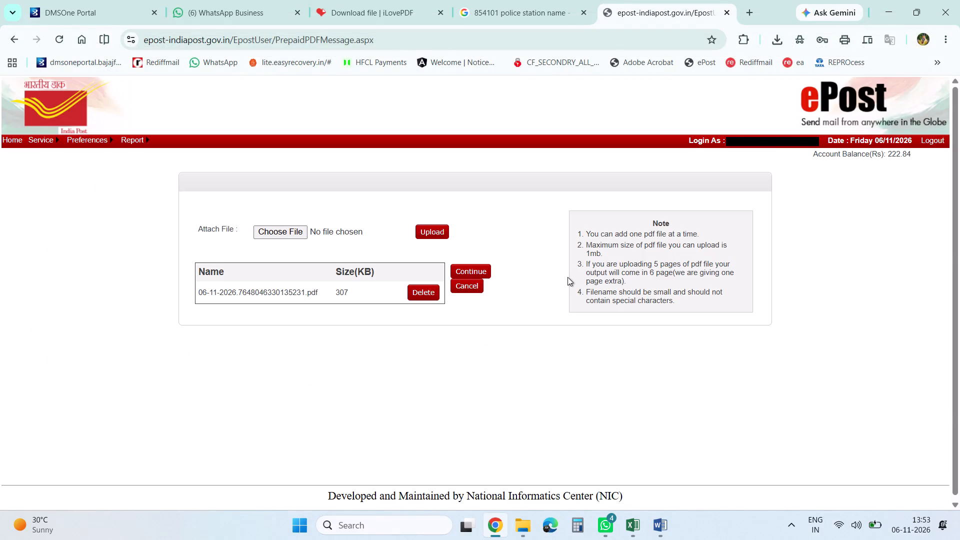
{"action": "left_click", "coordinate": [471, 265]}
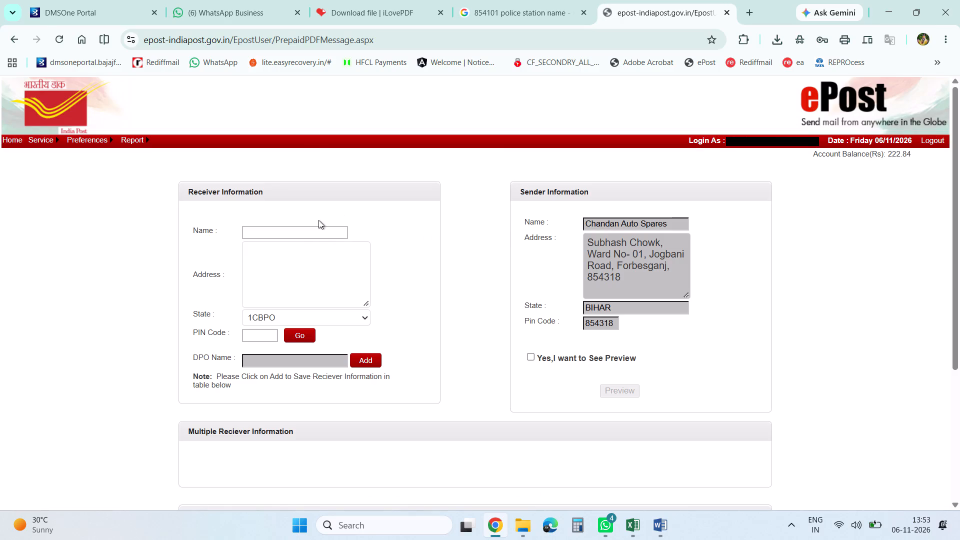
Enter "Kursela police station" as the receiver's name.
{"action": "left_click", "coordinate": [311, 230]}
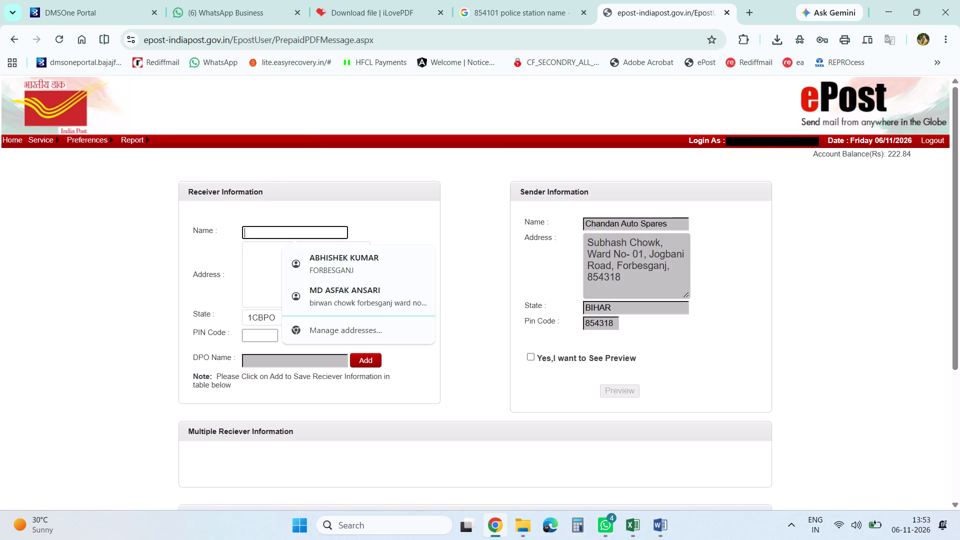
{"action": "type", "text": "Ku"}
{"action": "type", "text": "rsela police station"}
Copy the borrower's address from item e of the NEW PRE letter in Word into the receiver address on ePost.
{"action": "key", "text": "alt+Tab"}
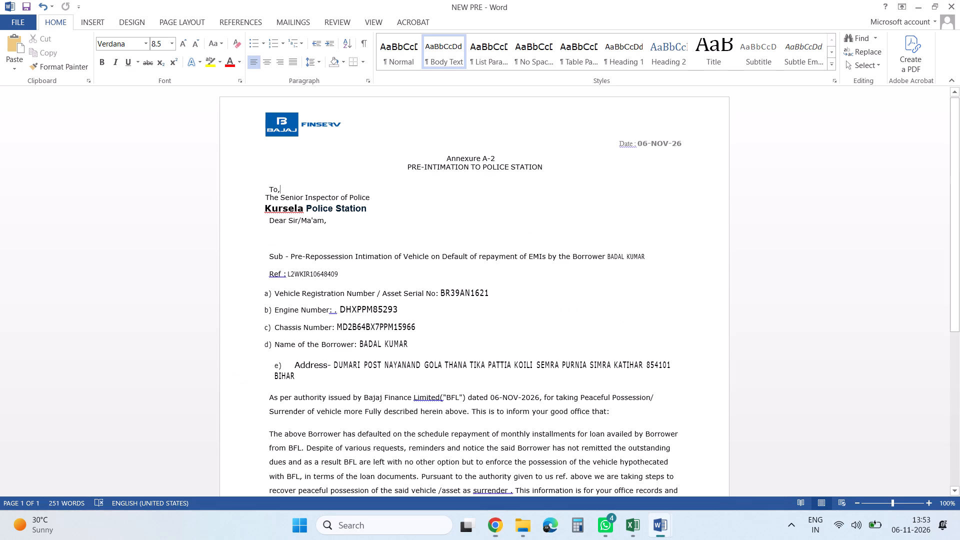
{"action": "left_click", "coordinate": [311, 372]}
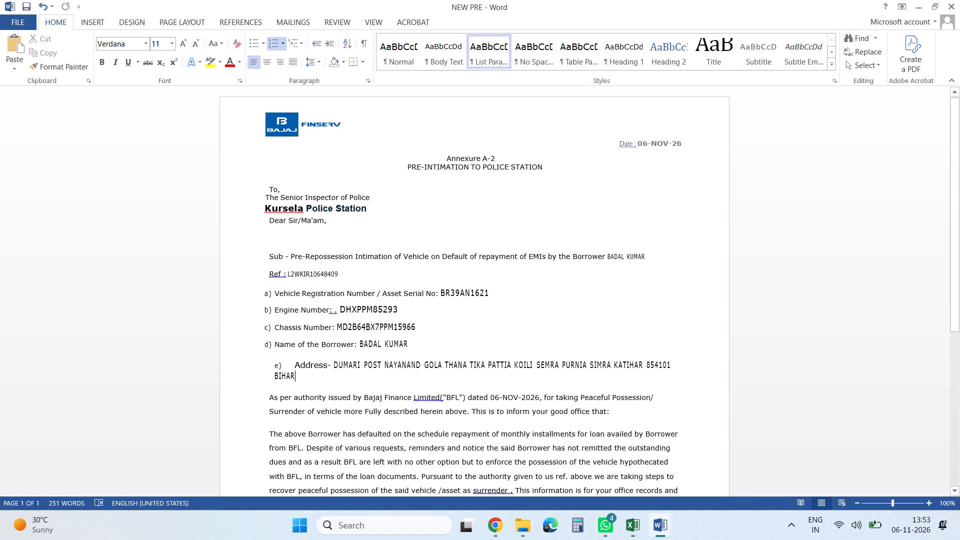
{"action": "key", "text": "ctrl+shift+Left"}
{"action": "key", "text": "ctrl+shift+Left"}
{"action": "key", "text": "ctrl+shift+Left"}
{"action": "key", "text": "ctrl+shift+Left"}
{"action": "key", "text": "ctrl+shift+Left"}
{"action": "key", "text": "ctrl+shift+Left"}
{"action": "key", "text": "ctrl+shift+Left"}
{"action": "key", "text": "ctrl+shift+Left"}
{"action": "key", "text": "ctrl+shift+Left"}
{"action": "key", "text": "ctrl+shift+Left"}
{"action": "key", "text": "ctrl+shift+Left"}
{"action": "key", "text": "ctrl+shift+Left"}
{"action": "key", "text": "ctrl+shift+Left"}
{"action": "key", "text": "ctrl+shift+Left"}
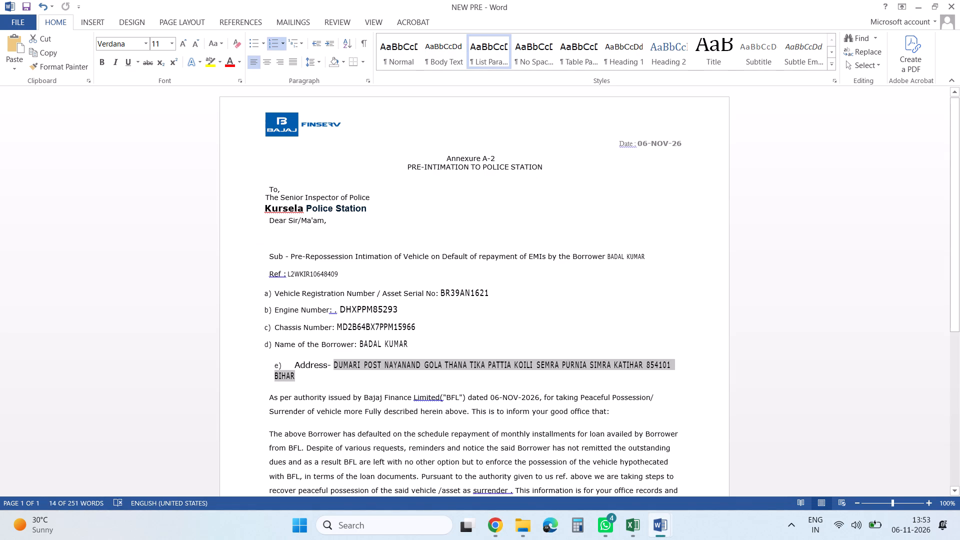
{"action": "key", "text": "ctrl+c"}
{"action": "key", "text": "alt+Tab"}
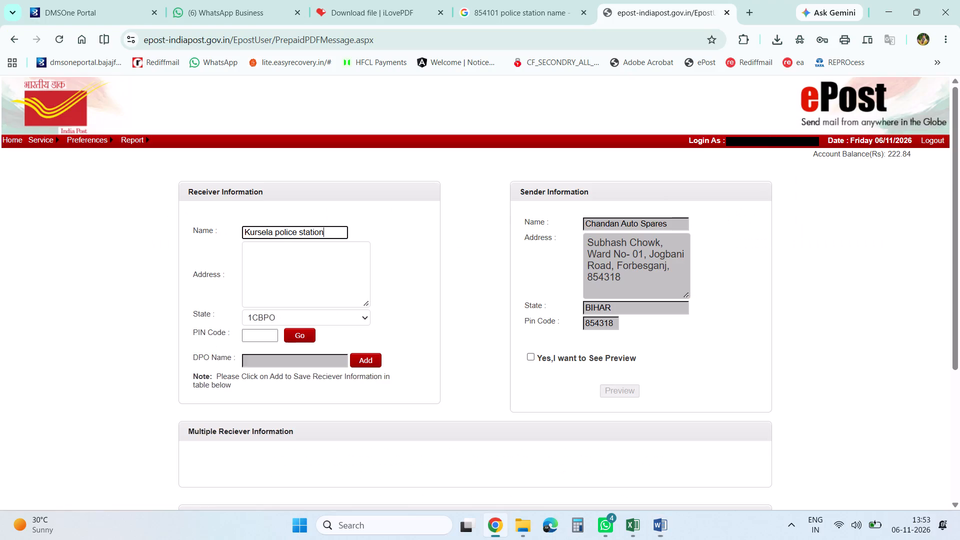
{"action": "left_click", "coordinate": [294, 270]}
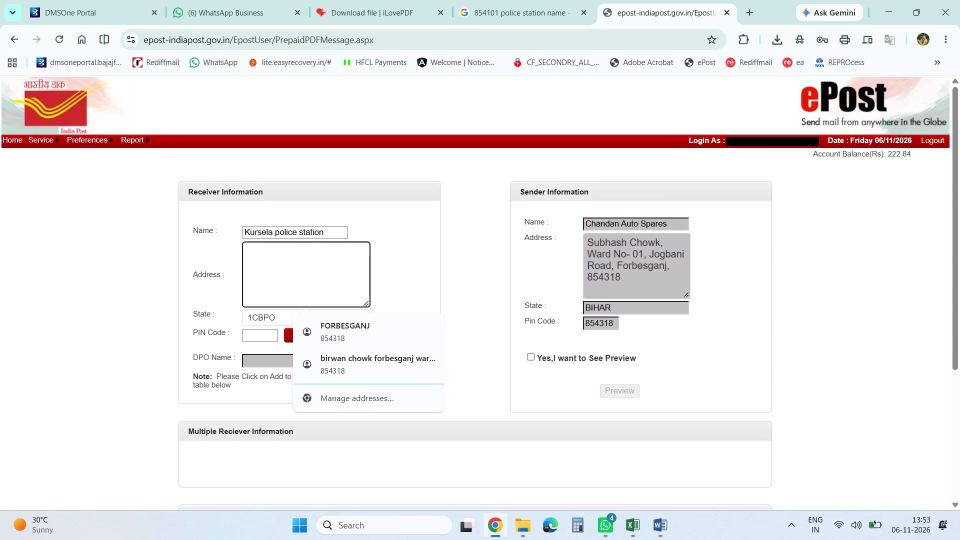
{"action": "key", "text": "ctrl+v"}
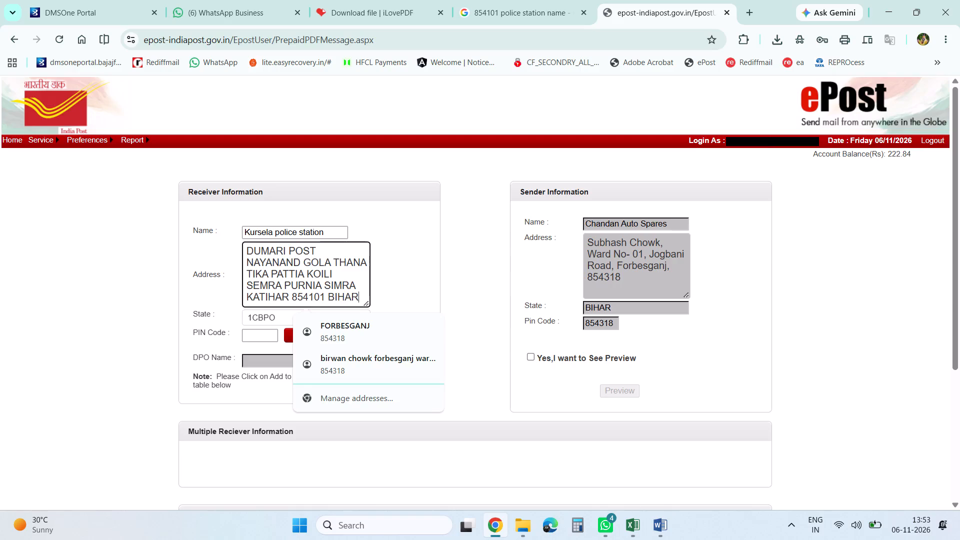
Set the receiver's state to BIHAR and PIN code to 854101, look up the delivery post office, and add the receiver.
{"action": "left_click", "coordinate": [268, 322]}
{"action": "type", "text": "nb"}
{"action": "key", "text": "BackSpace"}
{"action": "key", "text": "b"}
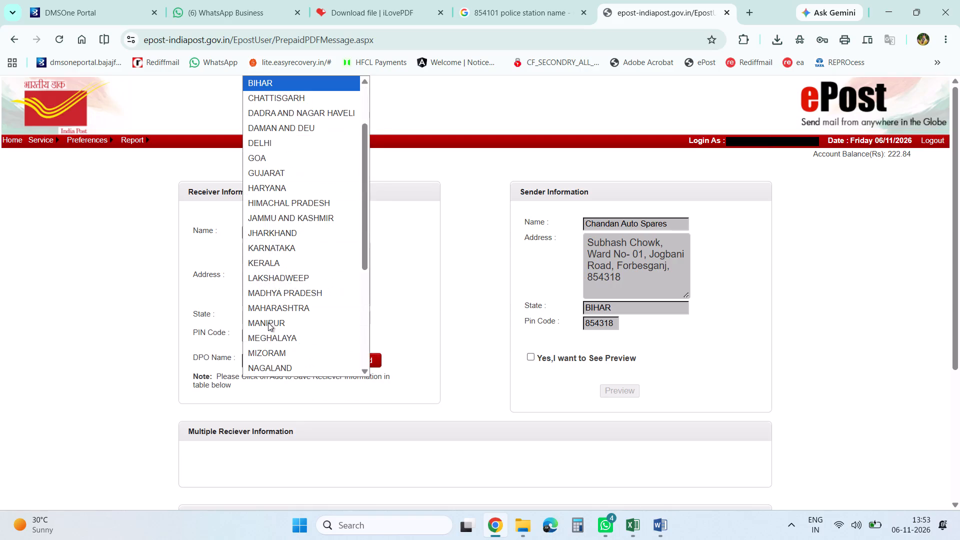
{"action": "key", "text": "Return"}
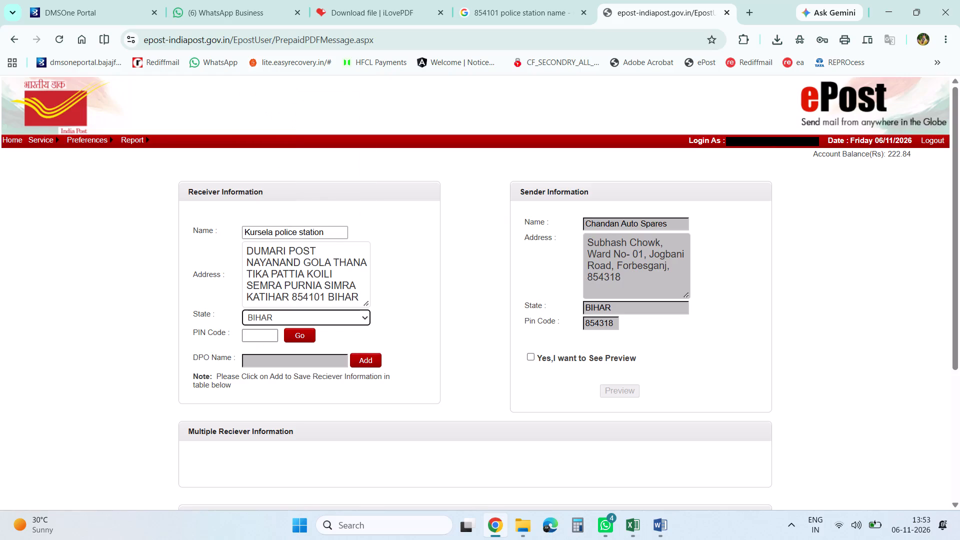
{"action": "left_click", "coordinate": [258, 335]}
{"action": "left_click", "coordinate": [258, 335]}
{"action": "left_click", "coordinate": [258, 335]}
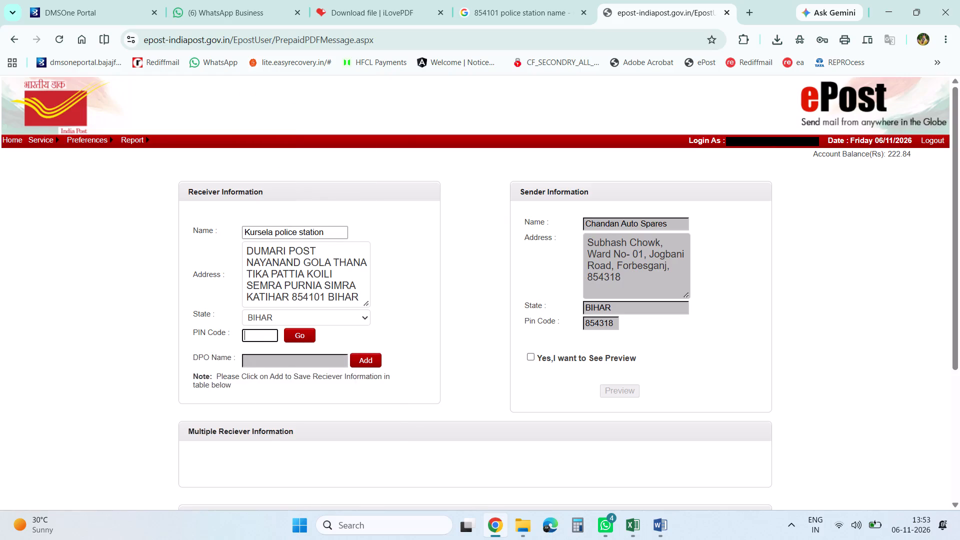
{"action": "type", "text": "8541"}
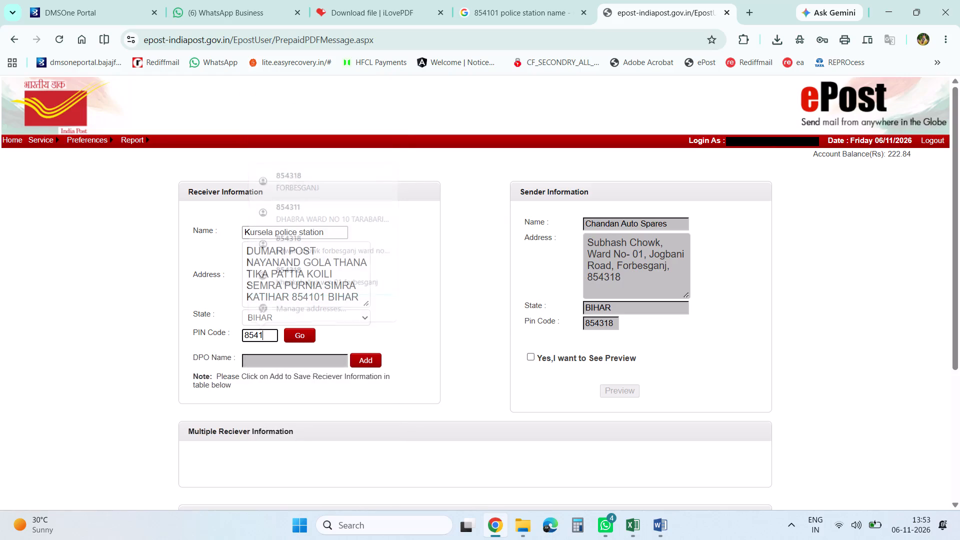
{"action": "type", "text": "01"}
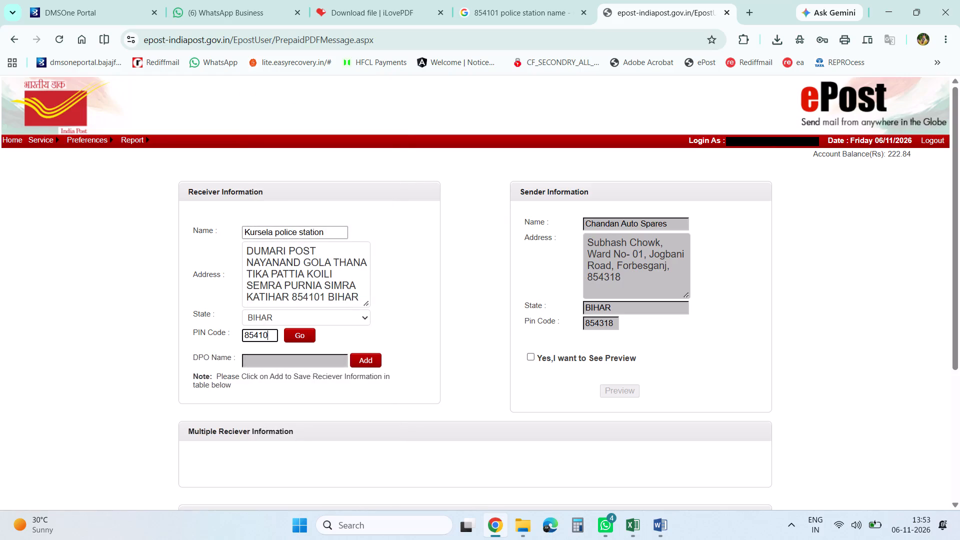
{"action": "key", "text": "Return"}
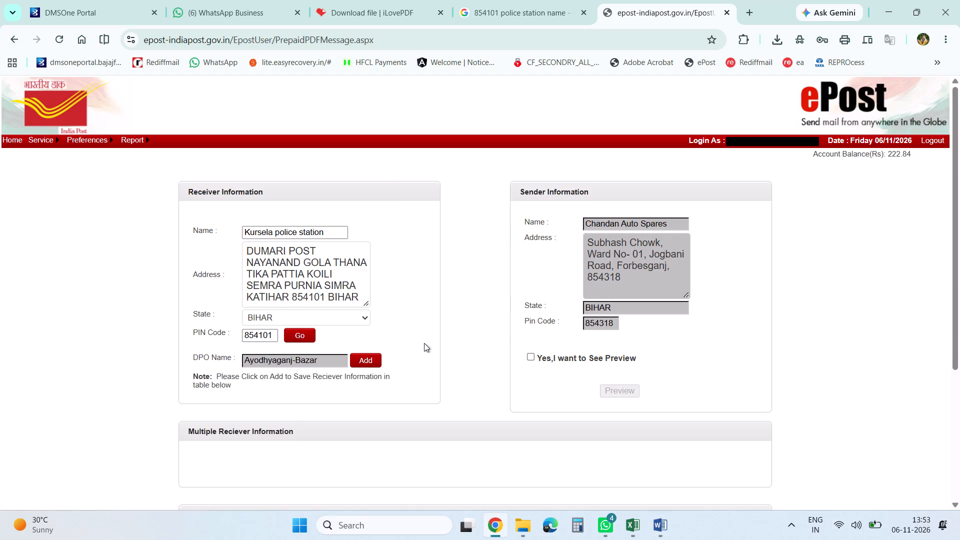
{"action": "scroll", "coordinate": [424, 343], "scroll_direction": "down", "scroll_amount": 3}
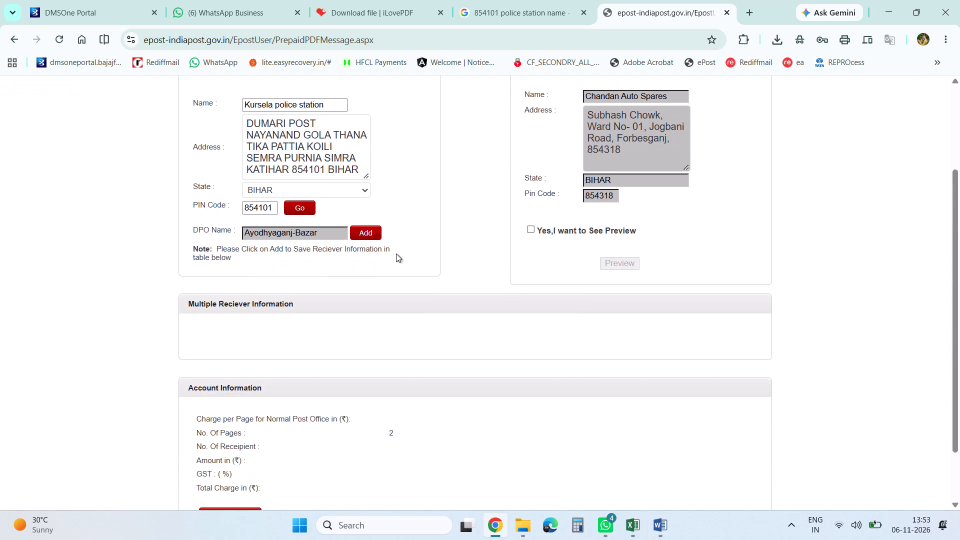
{"action": "left_click", "coordinate": [369, 231]}
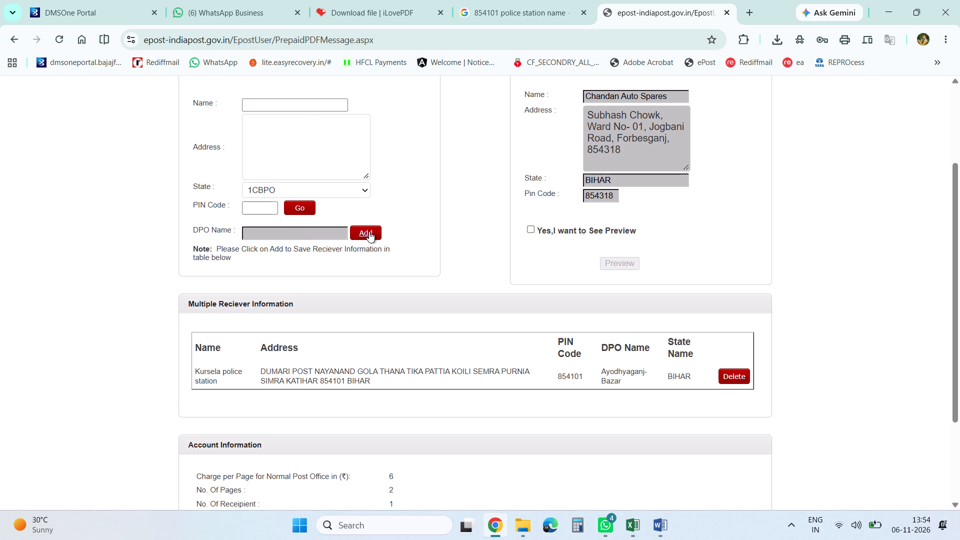
Send the ePost message to the added receiver.
{"action": "scroll", "coordinate": [369, 231], "scroll_direction": "down", "scroll_amount": 3}
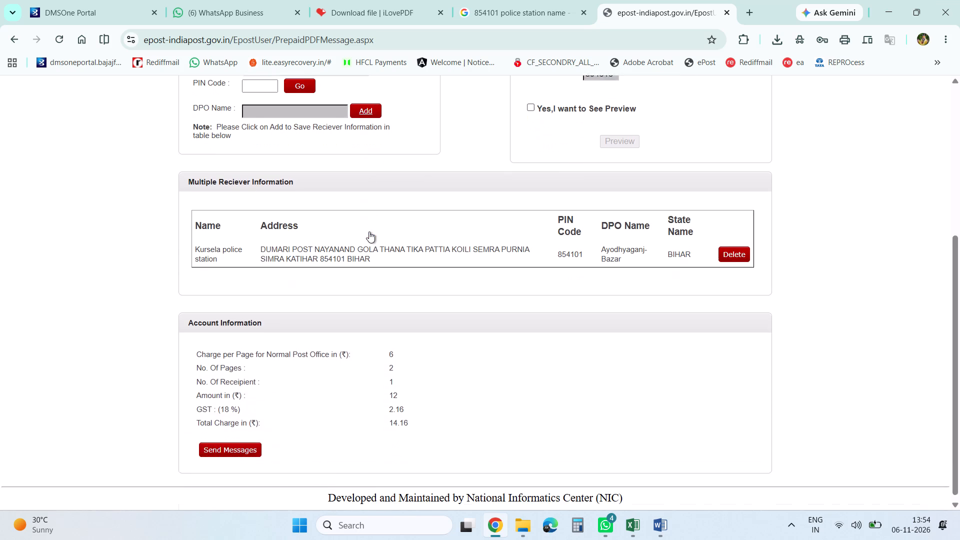
{"action": "left_click", "coordinate": [252, 444]}
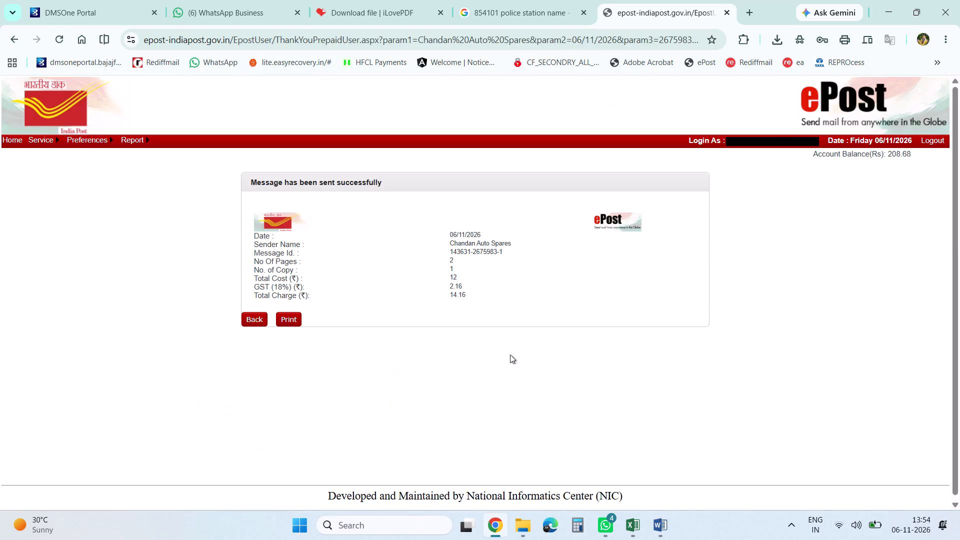
Capture a screenshot of the ePost sent-message receipt, from its heading down to the total charge.
{"action": "key", "text": "shift+super+s"}
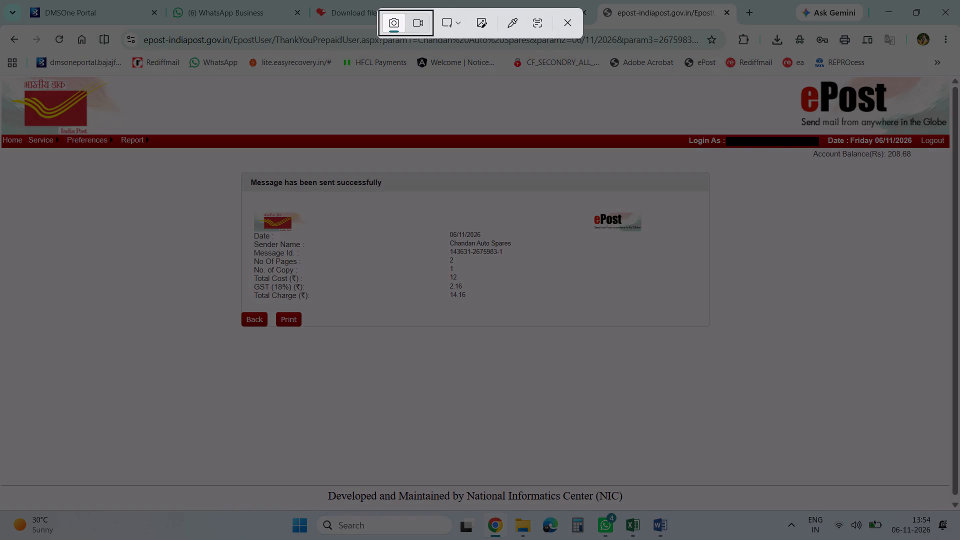
{"action": "left_click_drag", "start_coordinate": [243, 174], "coordinate": [529, 305]}
Paste the receipt screenshot below the Annexure A-2 pre-intimation letter on page 4 of the repo kit document in Word.
{"action": "key", "text": "alt+Tab"}
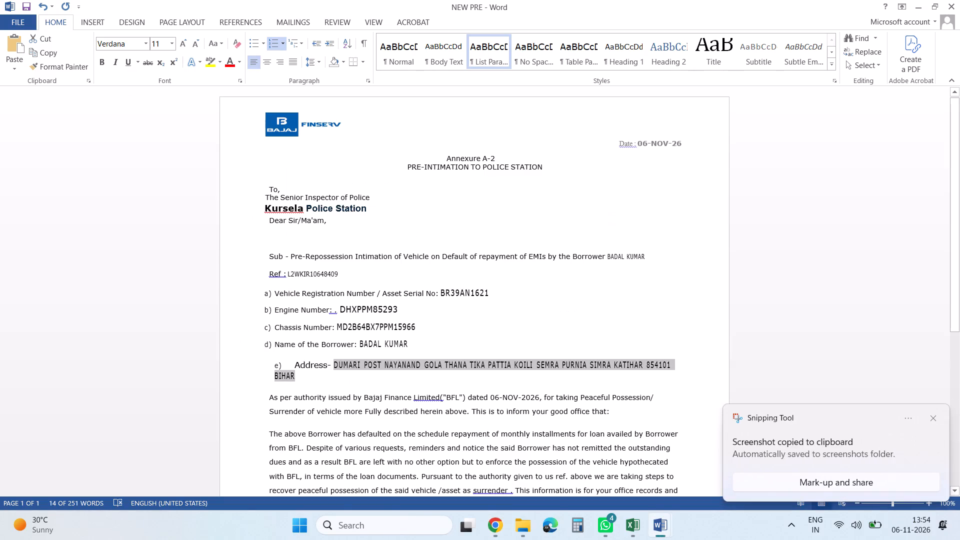
{"action": "left_click", "coordinate": [549, 448]}
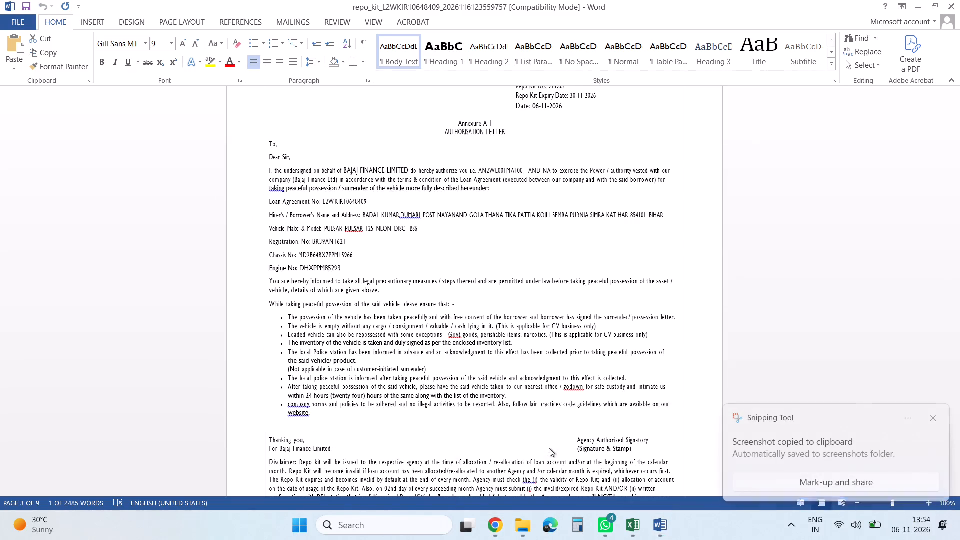
{"action": "scroll", "coordinate": [539, 353], "scroll_direction": "down", "scroll_amount": 4}
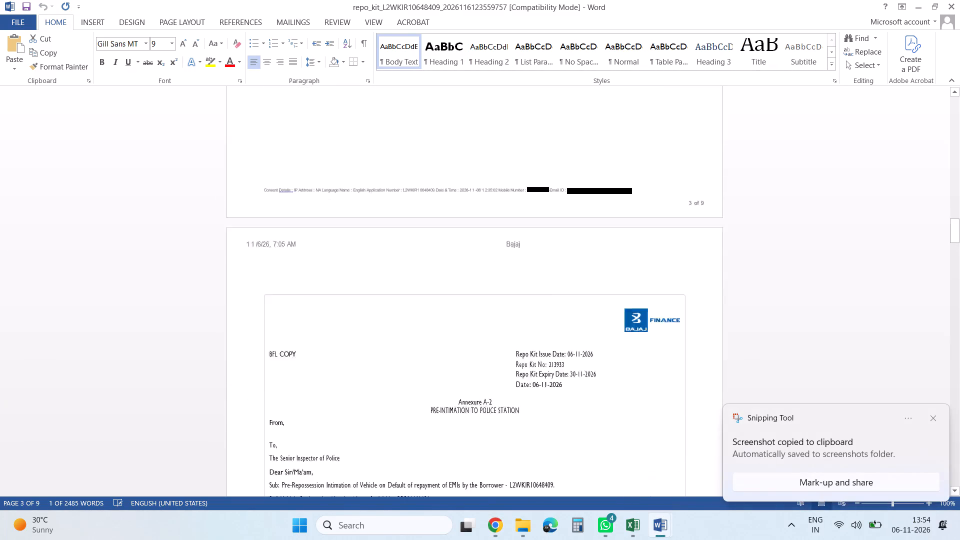
{"action": "scroll", "coordinate": [539, 353], "scroll_direction": "down", "scroll_amount": 3}
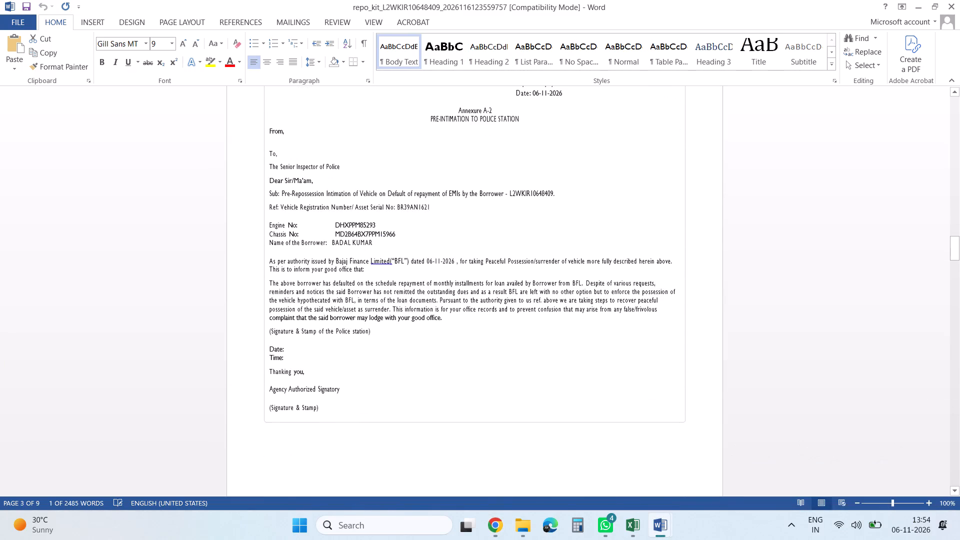
{"action": "scroll", "coordinate": [539, 353], "scroll_direction": "down", "scroll_amount": 1}
{"action": "left_click", "coordinate": [442, 407]}
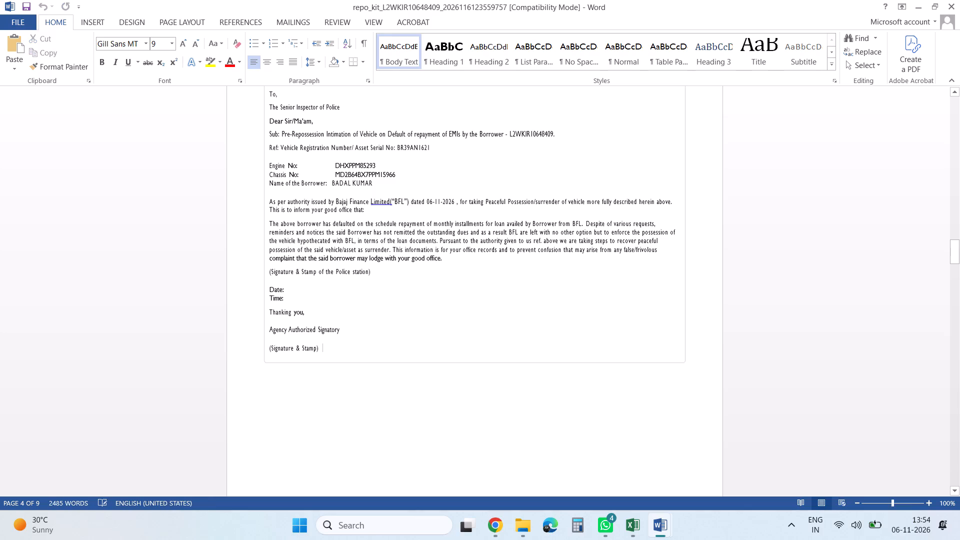
{"action": "double_click", "coordinate": [415, 403]}
{"action": "key", "text": "ctrl+v"}
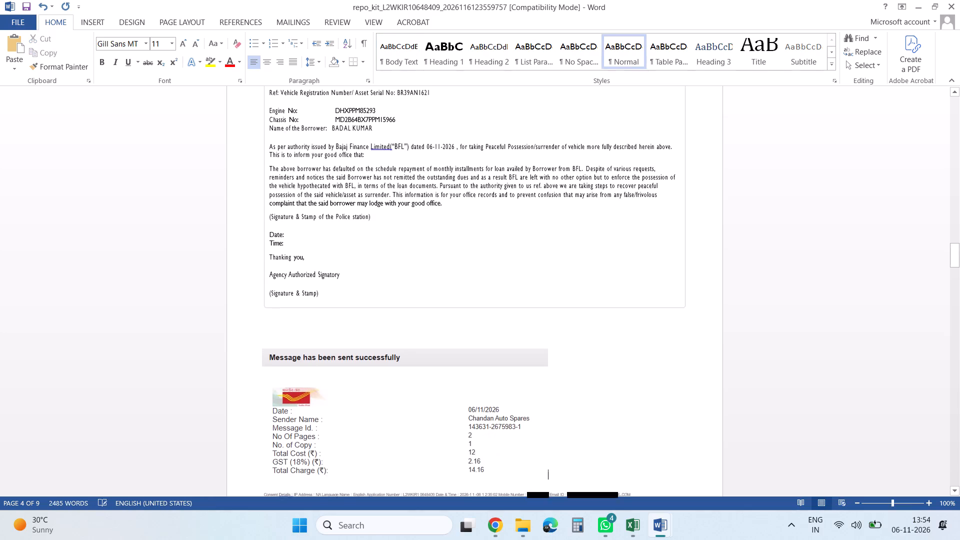
Place the pasted receipt picture in front of the text over the pre-intimation letter's lower-right corner and stretch it taller.
{"action": "left_click", "coordinate": [383, 412]}
{"action": "left_click", "coordinate": [557, 352]}
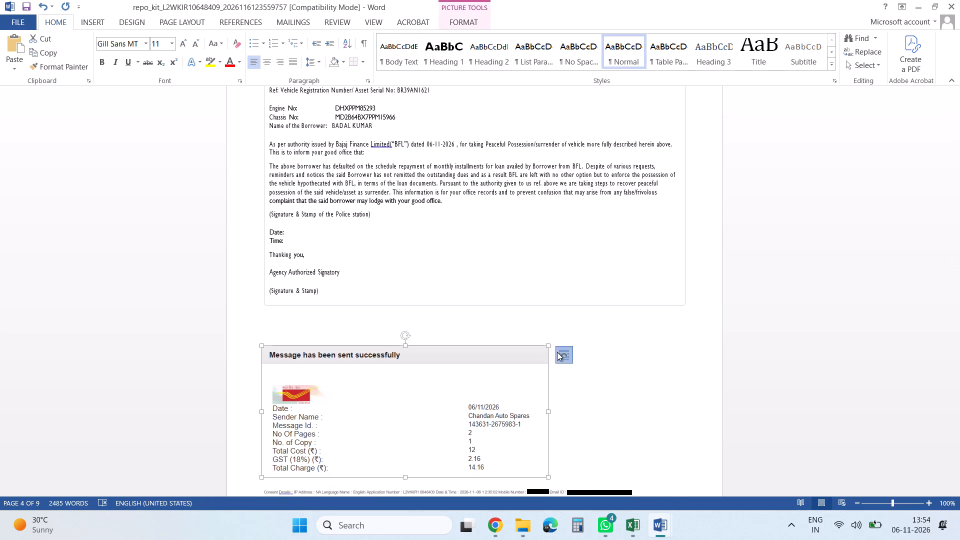
{"action": "left_click", "coordinate": [651, 428]}
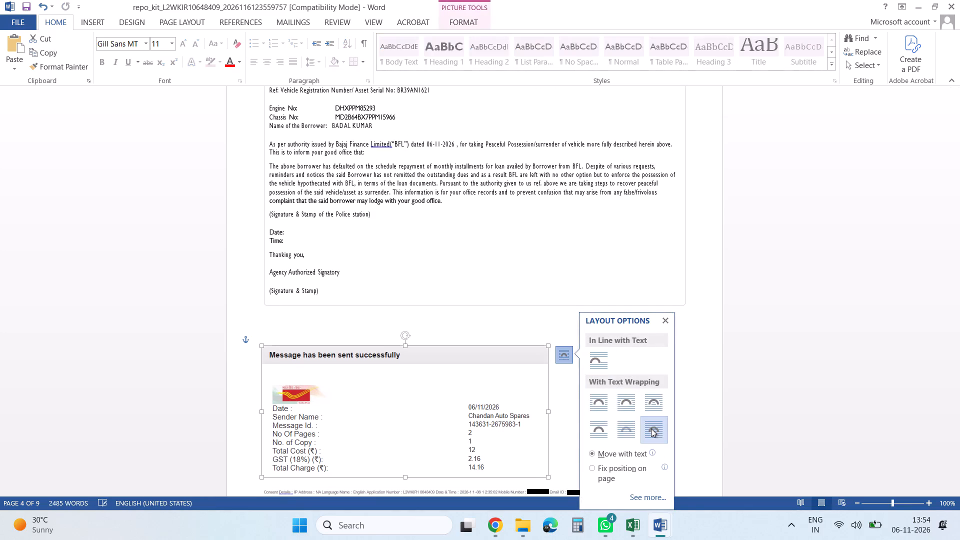
{"action": "left_click_drag", "start_coordinate": [463, 424], "coordinate": [573, 322]}
{"action": "left_click_drag", "start_coordinate": [535, 323], "coordinate": [579, 328]}
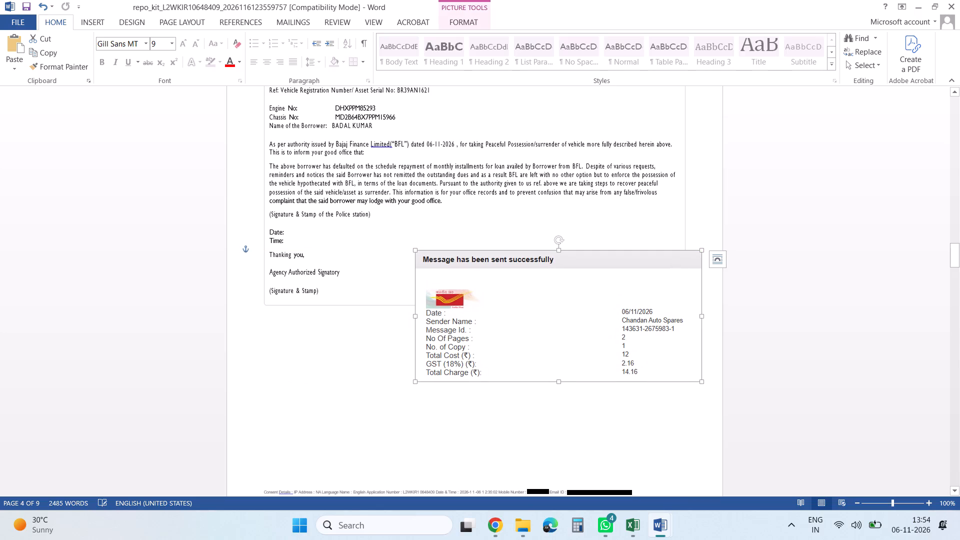
{"action": "left_click_drag", "start_coordinate": [559, 381], "coordinate": [566, 421]}
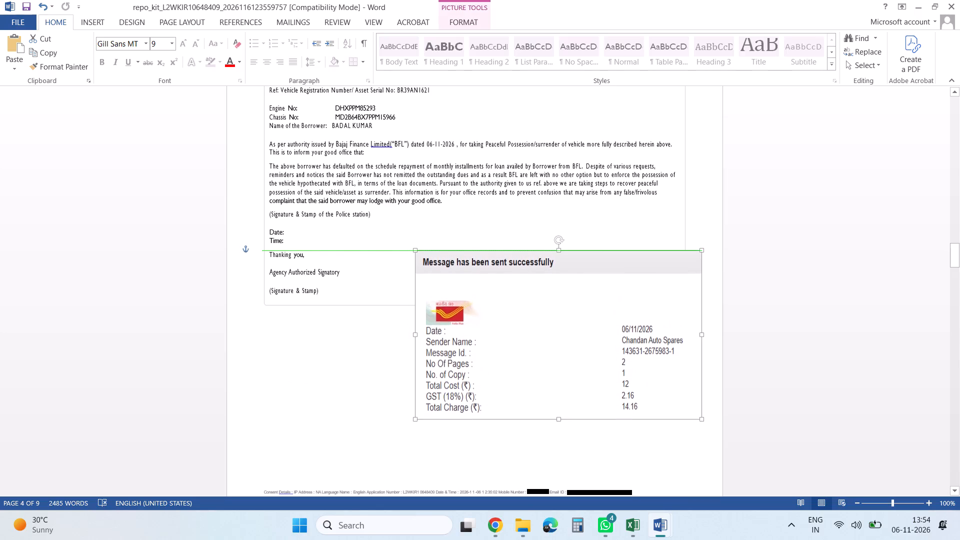
{"action": "left_click_drag", "start_coordinate": [566, 421], "coordinate": [565, 418]}
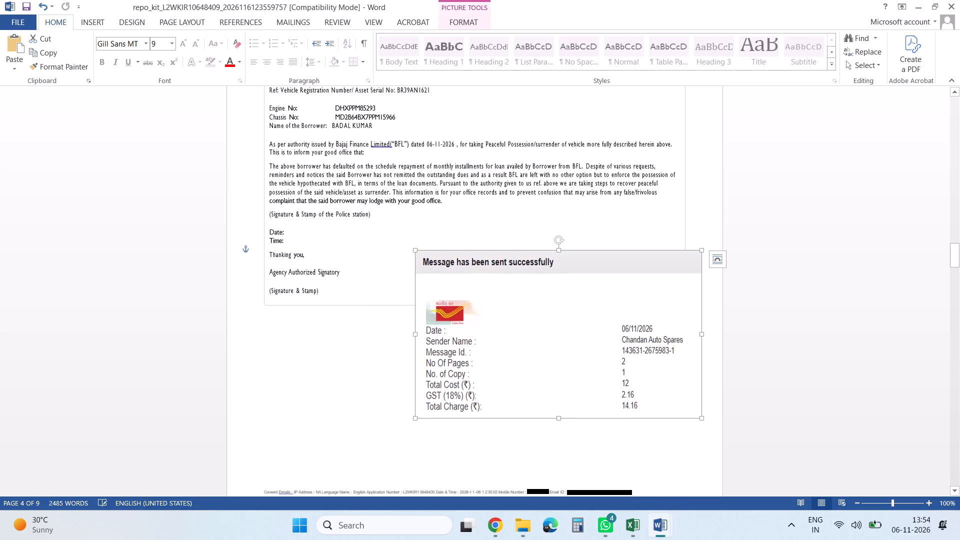
Add the time "10:15 AM" on the line just below the letter, at font size 12 and right-aligned.
{"action": "left_click", "coordinate": [403, 391]}
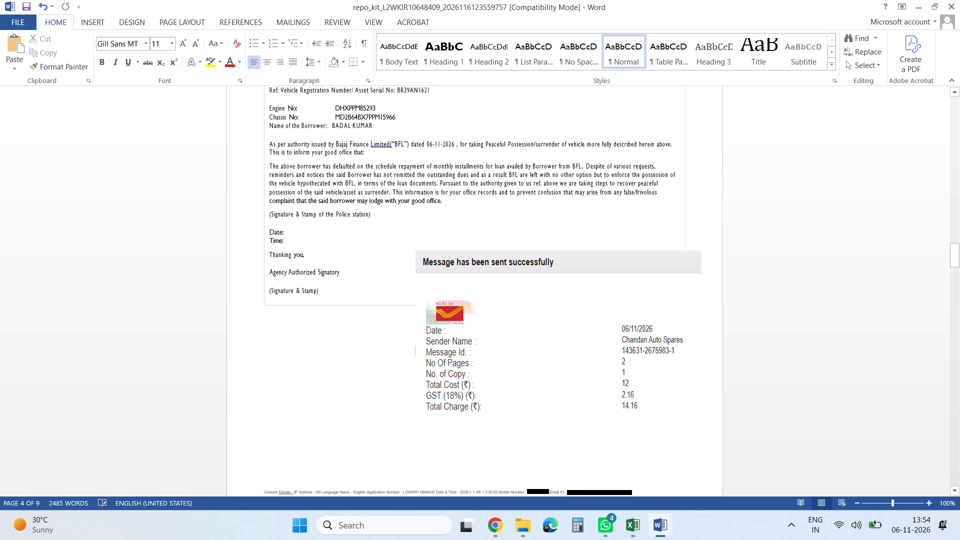
{"action": "key", "text": "Left"}
{"action": "key", "text": "Up"}
{"action": "key", "text": "Up"}
{"action": "key", "text": "Up"}
{"action": "type", "text": "10:15 a"}
{"action": "key", "text": "BackSpace"}
{"action": "type", "text": "AM"}
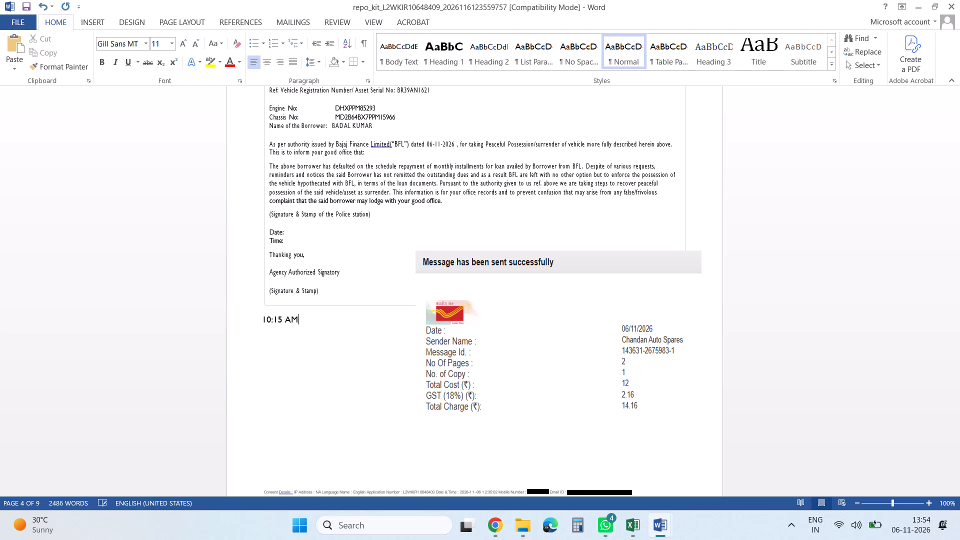
{"action": "key", "text": "ctrl+shift+Left"}
{"action": "key", "text": "ctrl+shift+Left"}
{"action": "key", "text": "ctrl+shift+Left"}
{"action": "key", "text": "ctrl+shift+Left"}
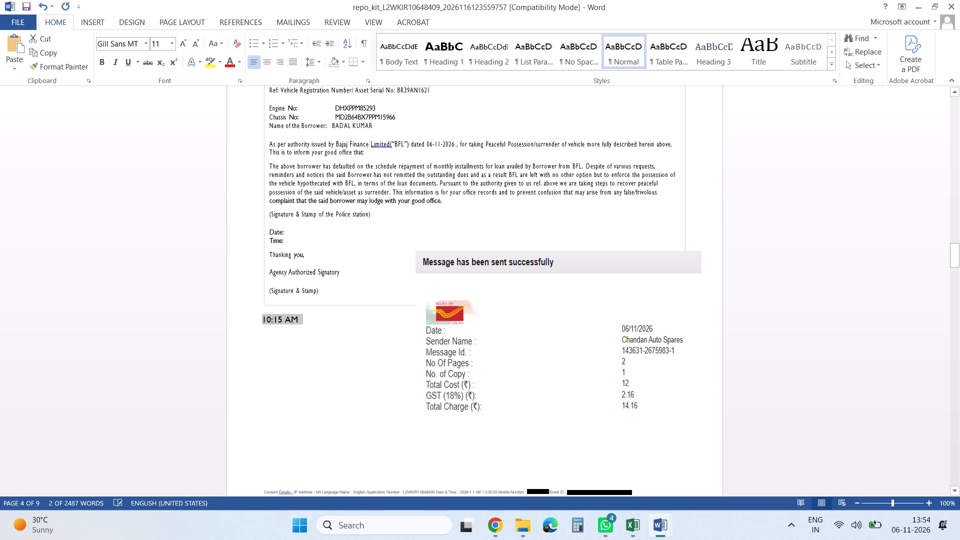
{"action": "left_click", "coordinate": [180, 42]}
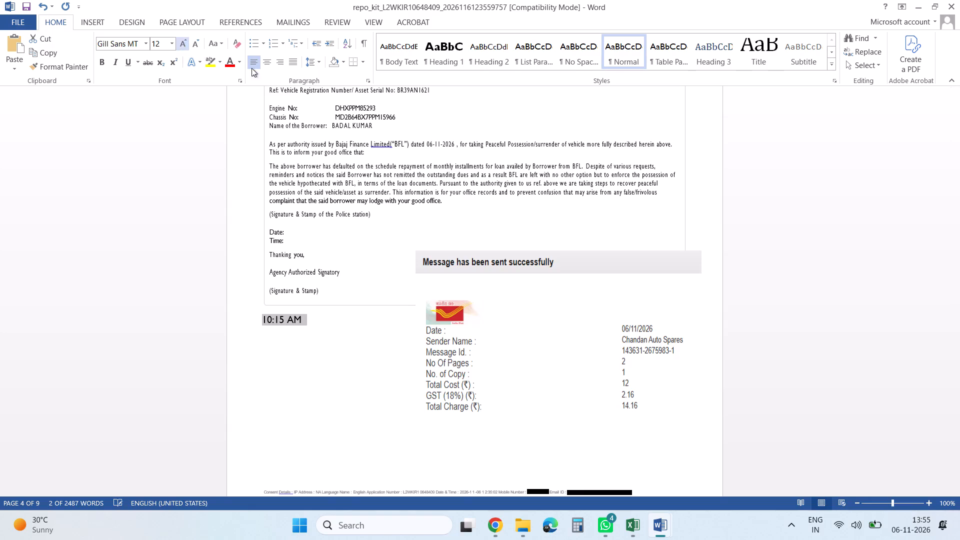
{"action": "left_click", "coordinate": [280, 60]}
Set the receipt picture behind the text and shift it so 10:15 AM sits beside the receipt's date.
{"action": "left_click", "coordinate": [527, 390]}
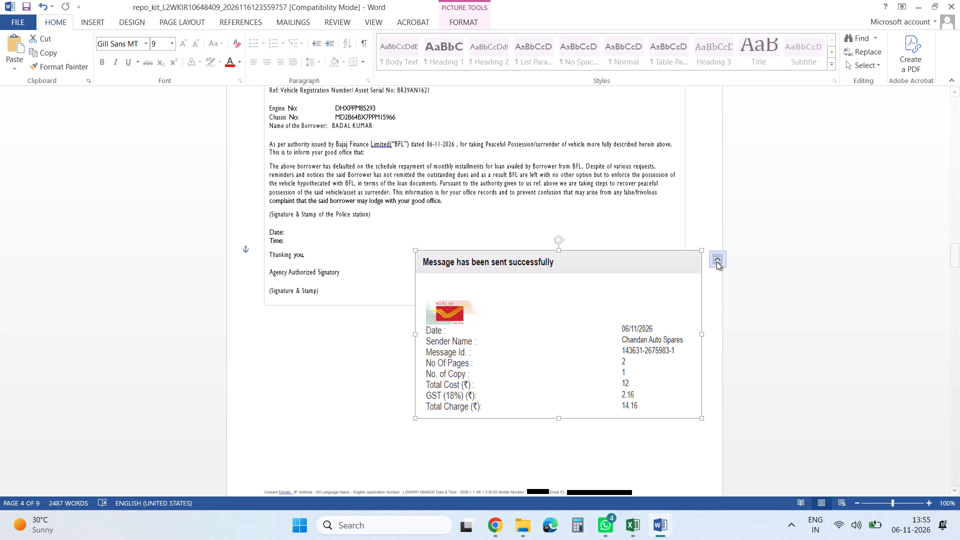
{"action": "left_click", "coordinate": [716, 261]}
{"action": "left_click", "coordinate": [782, 374]}
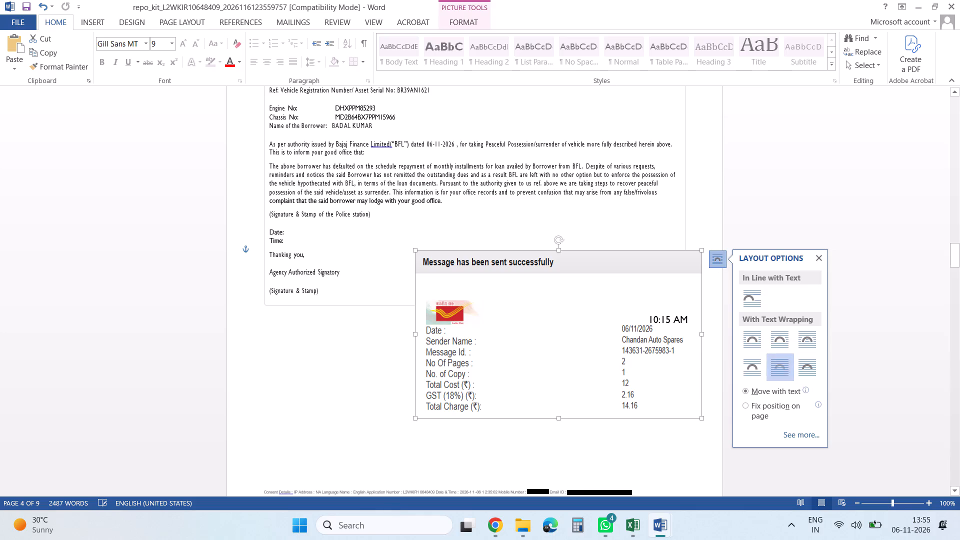
{"action": "left_click_drag", "start_coordinate": [623, 369], "coordinate": [613, 360]}
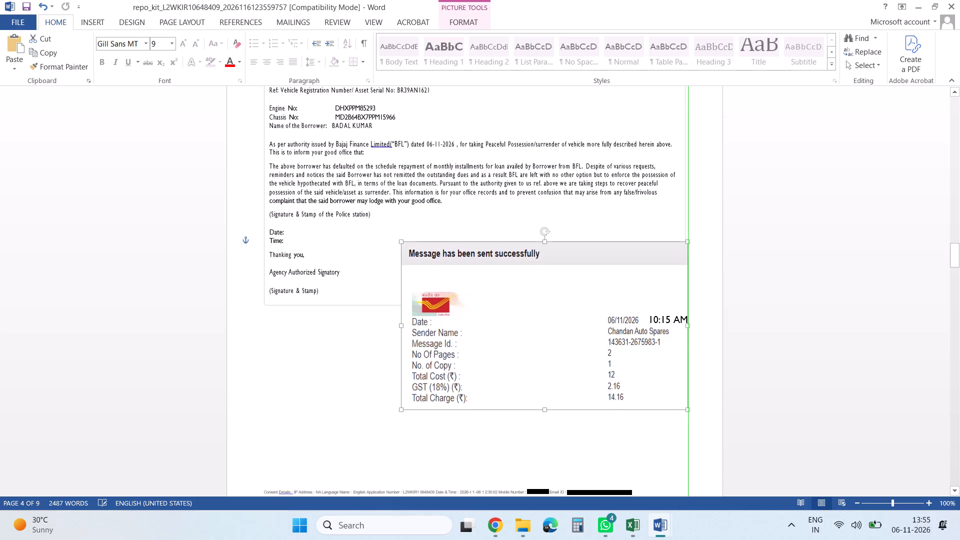
{"action": "left_click_drag", "start_coordinate": [613, 360], "coordinate": [613, 360]}
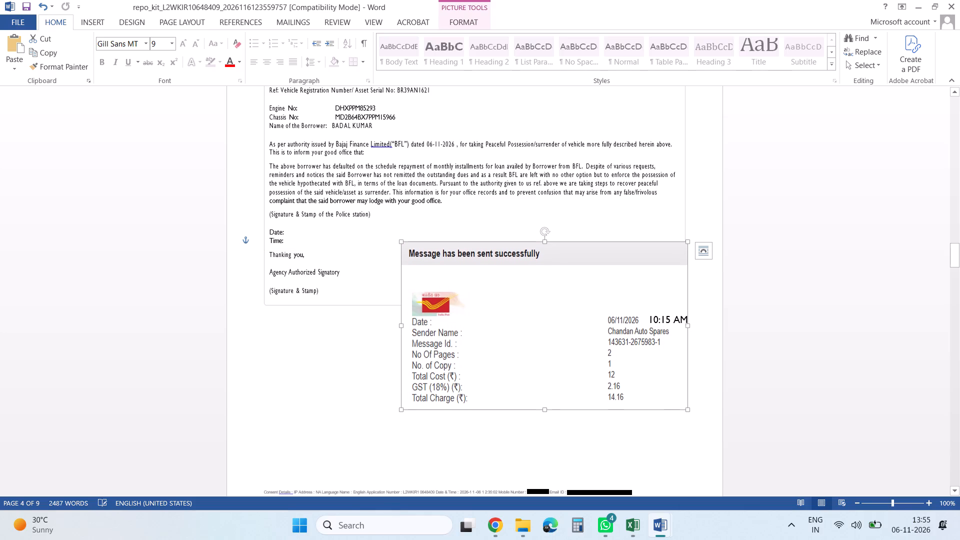
{"action": "left_click", "coordinate": [399, 357]}
{"action": "left_click", "coordinate": [370, 358]}
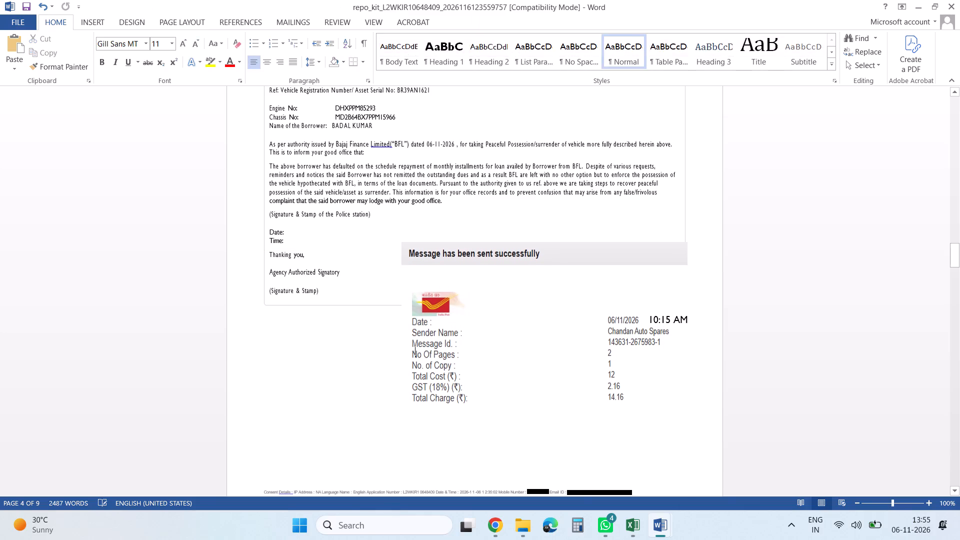
In Chrome, start a new ePost PDF message, upload POST.pdf from Downloads, and continue to the receiver information form.
{"action": "key", "text": "alt+Tab"}
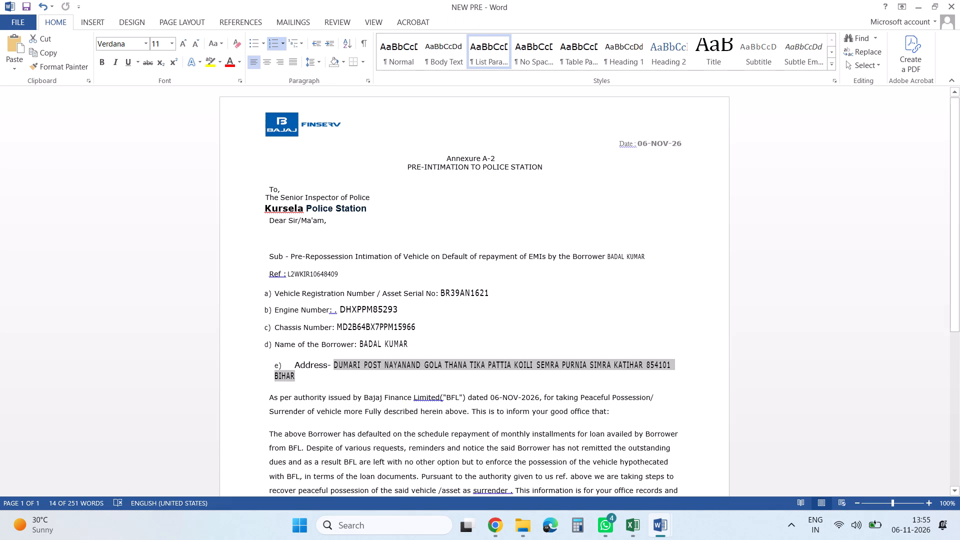
{"action": "left_click", "coordinate": [496, 526]}
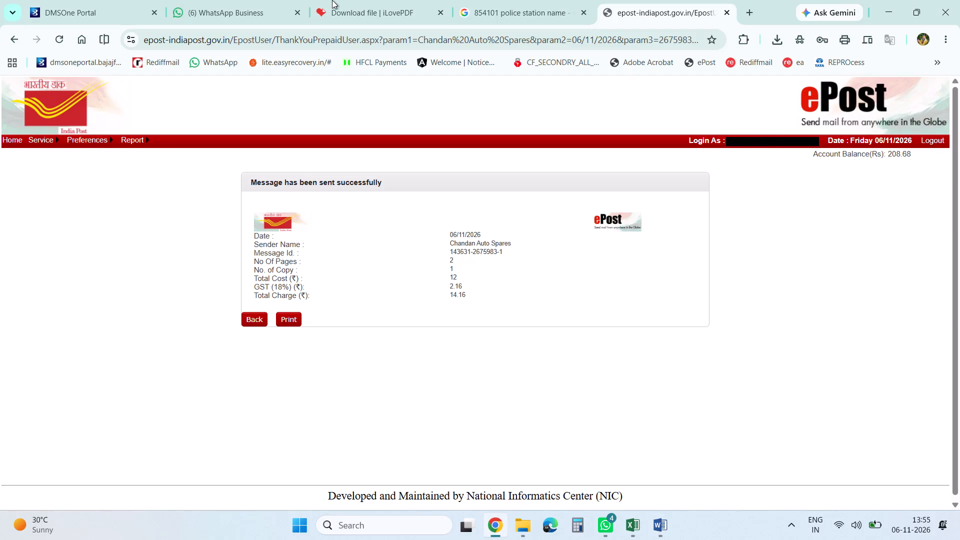
{"action": "left_click", "coordinate": [258, 316]}
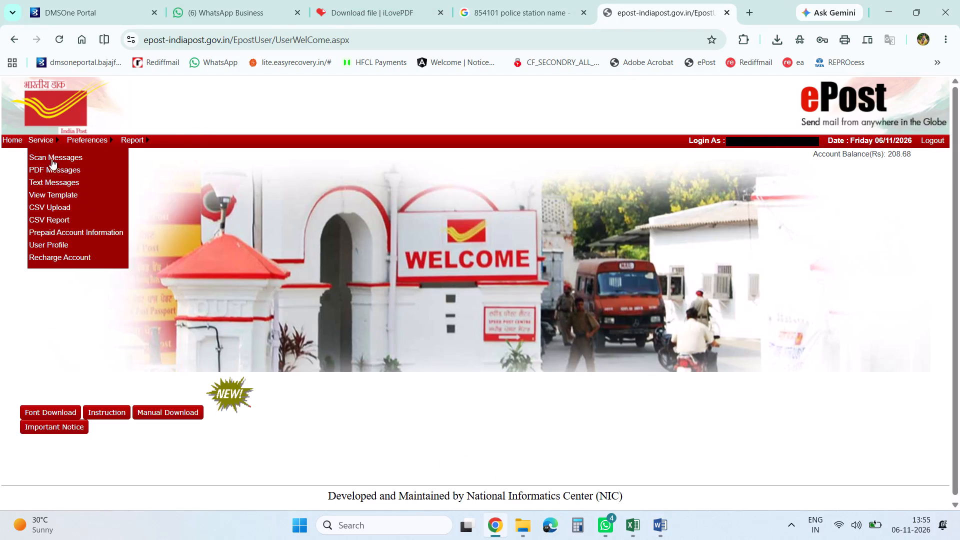
{"action": "left_click", "coordinate": [58, 168]}
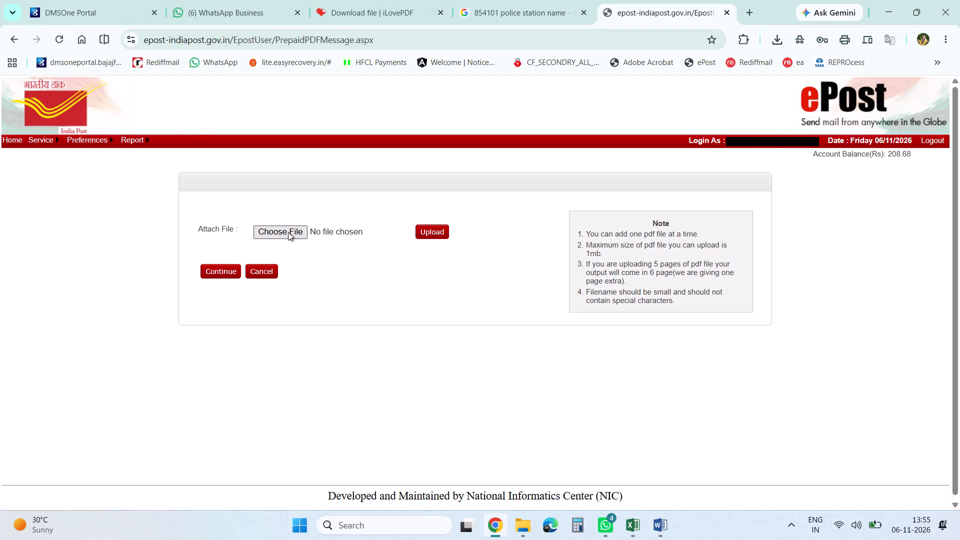
{"action": "left_click", "coordinate": [288, 232]}
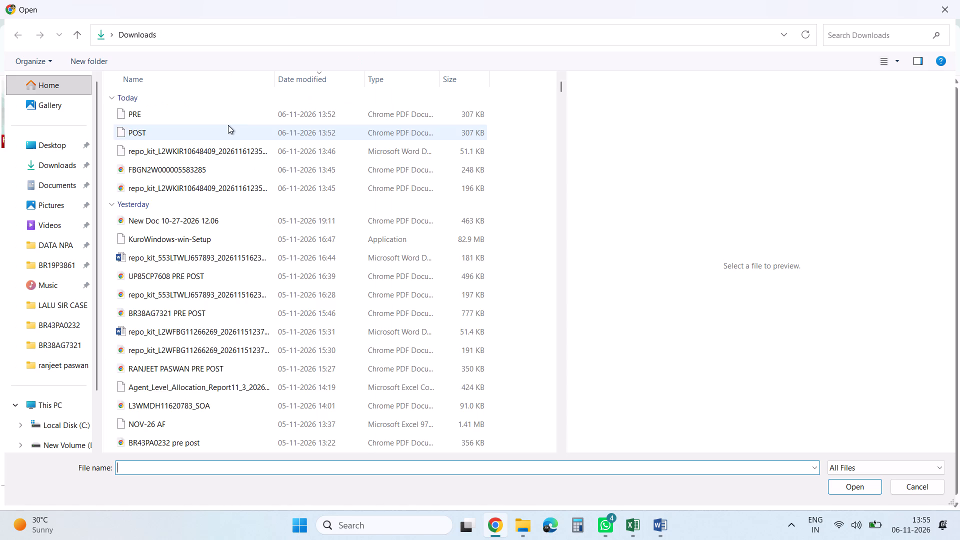
{"action": "left_click", "coordinate": [226, 131]}
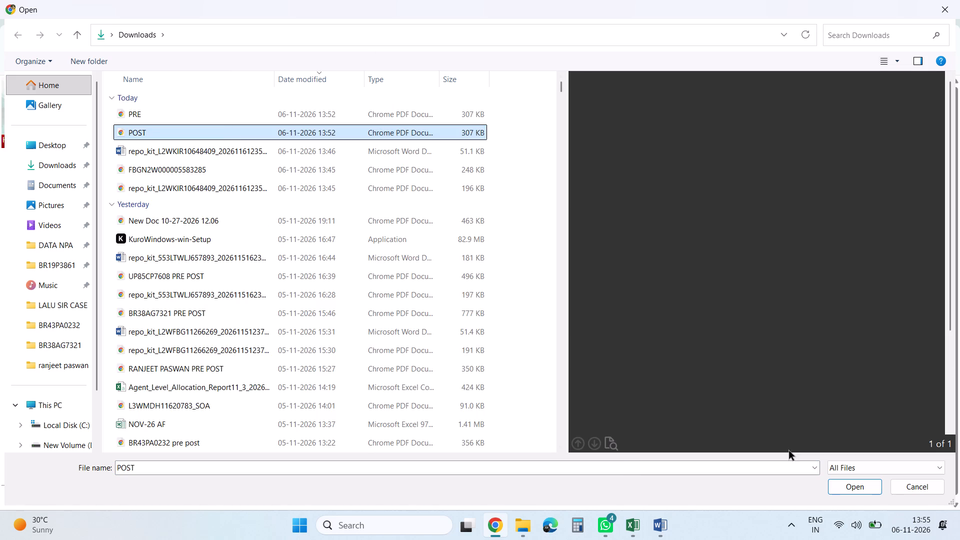
{"action": "left_click", "coordinate": [864, 486]}
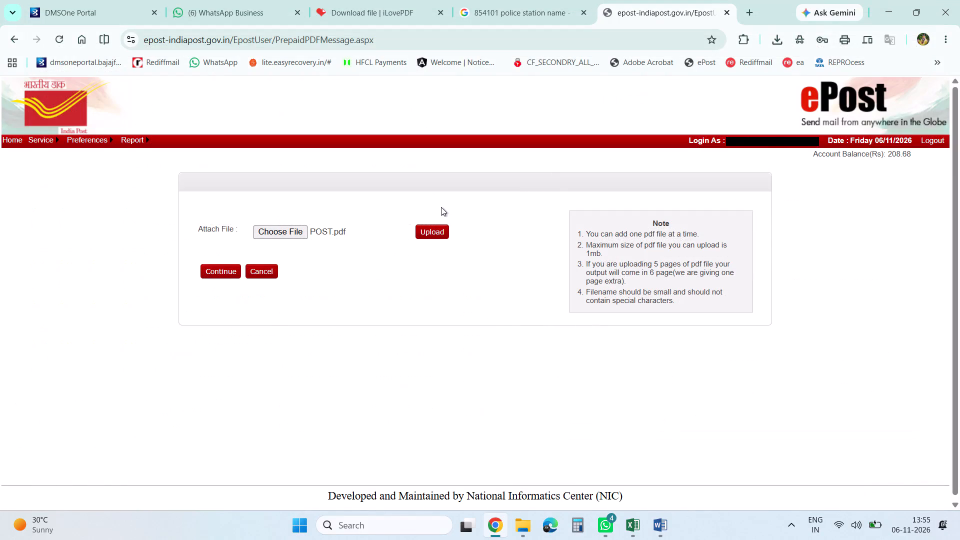
{"action": "left_click", "coordinate": [439, 230]}
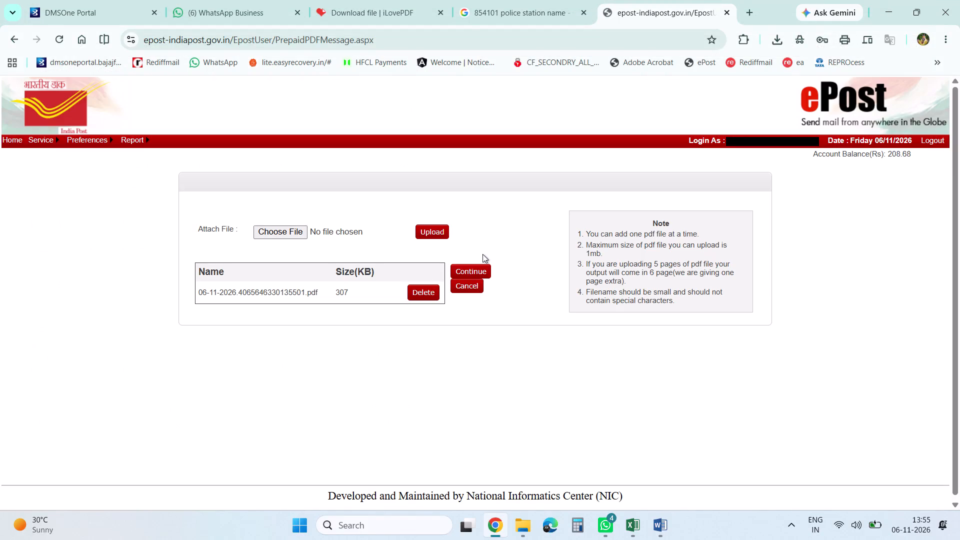
{"action": "left_click", "coordinate": [483, 271]}
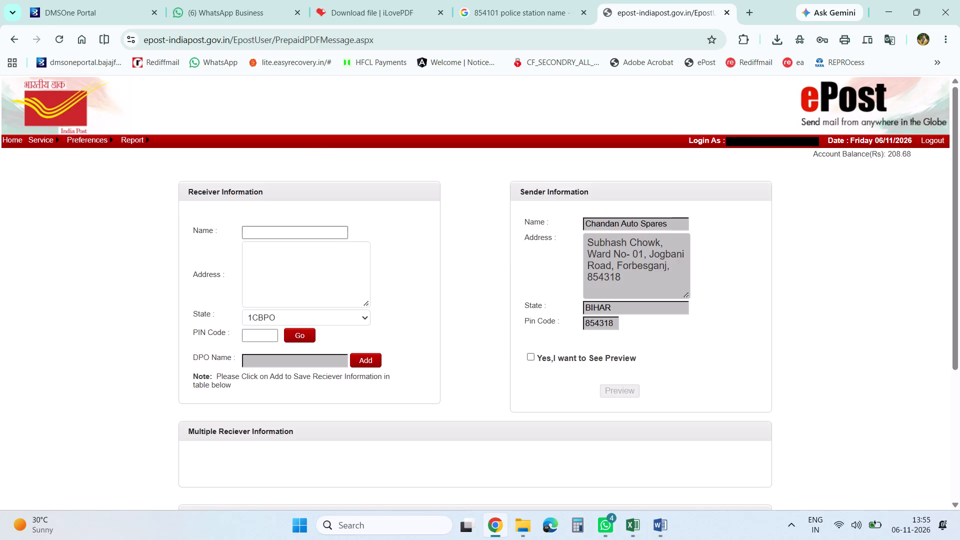
Enter "Kursela police station" as the receiver's name and copy the address from the NEW PRE Word letter into the receiver's address.
{"action": "left_click", "coordinate": [316, 228]}
{"action": "type", "text": "Ku"}
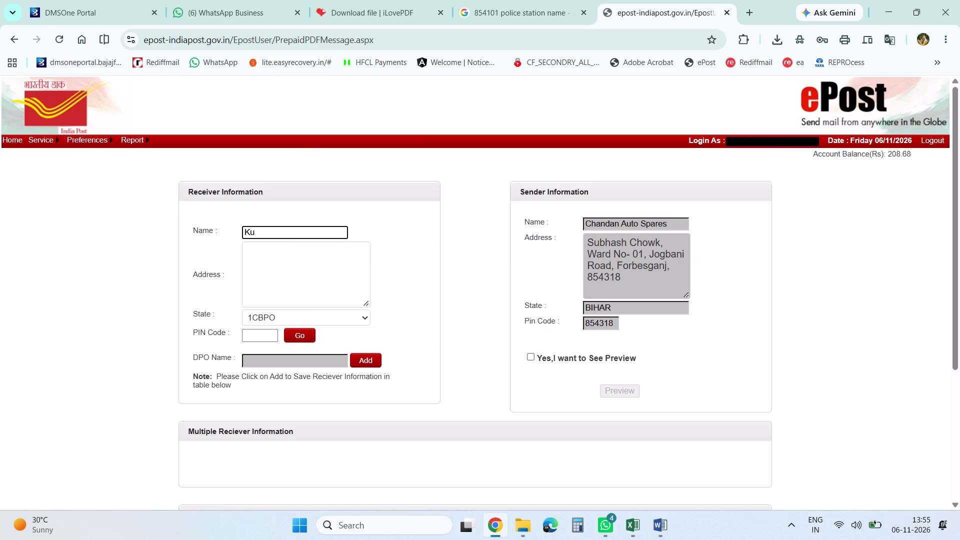
{"action": "type", "text": "rsela"}
{"action": "key", "text": "space"}
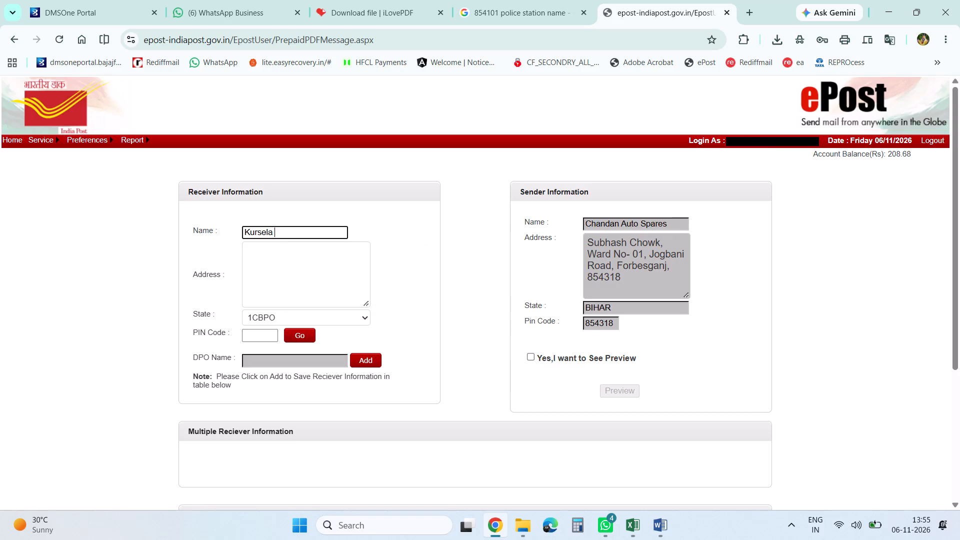
{"action": "type", "text": "police station"}
{"action": "key", "text": "alt+Tab"}
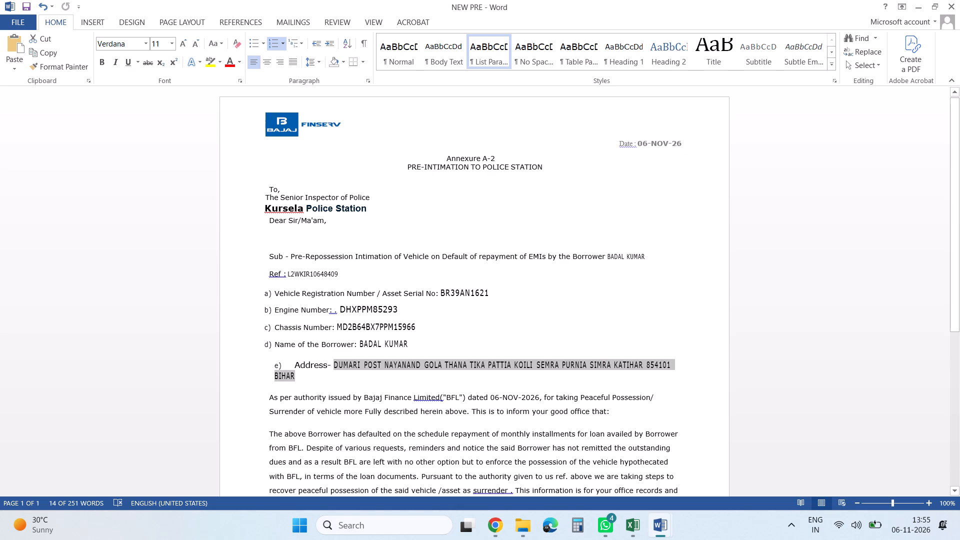
{"action": "key", "text": "ctrl+c"}
{"action": "key", "text": "alt+Tab"}
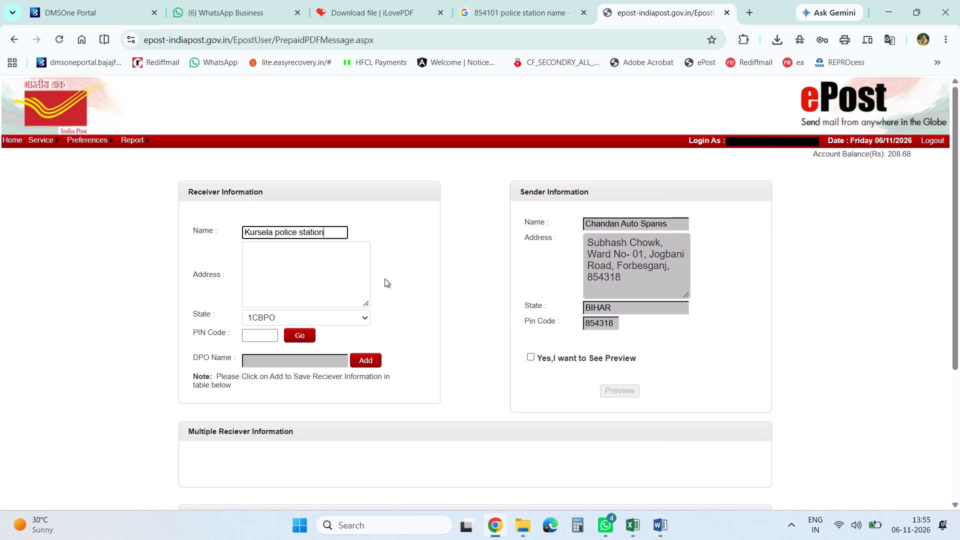
{"action": "left_click", "coordinate": [295, 257]}
{"action": "key", "text": "ctrl+v"}
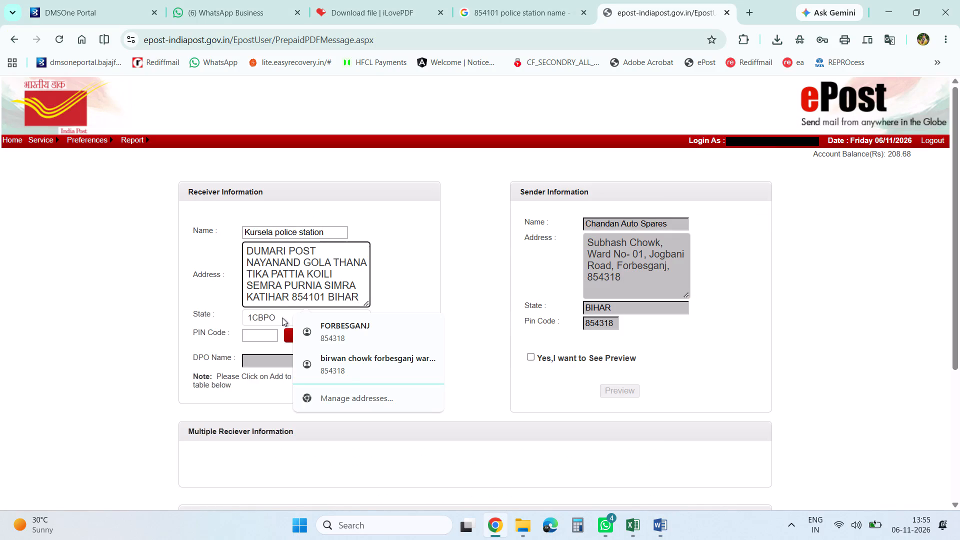
Set the receiver's state to BIHAR and PIN code to 854101, look up the delivery post office, and add the receiver to the list.
{"action": "left_click", "coordinate": [279, 318]}
{"action": "key", "text": "b"}
{"action": "key", "text": "Return"}
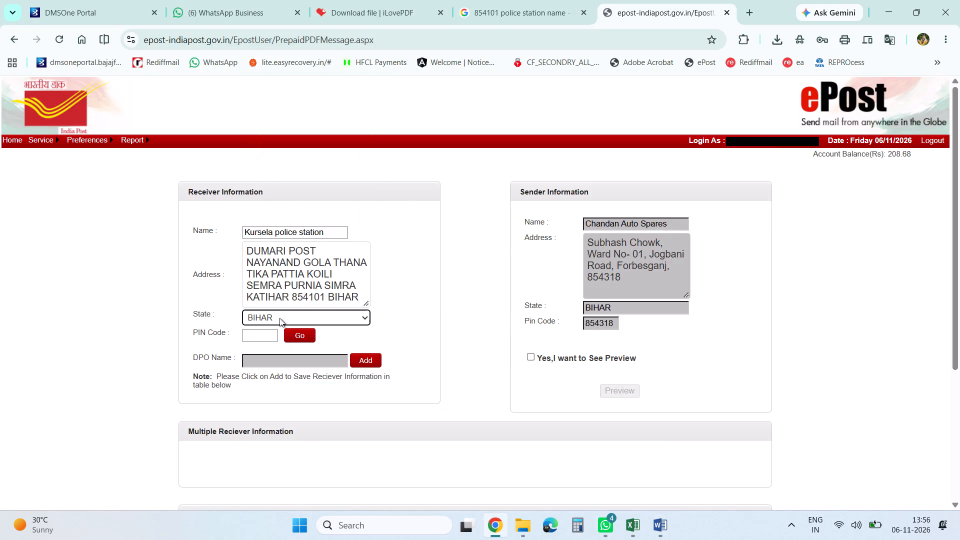
{"action": "left_click", "coordinate": [264, 333]}
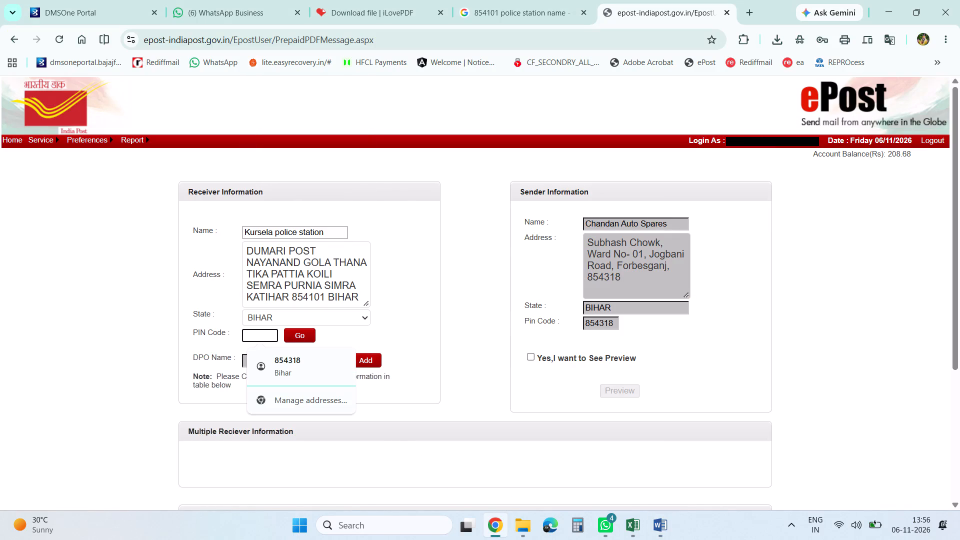
{"action": "left_click", "coordinate": [264, 333]}
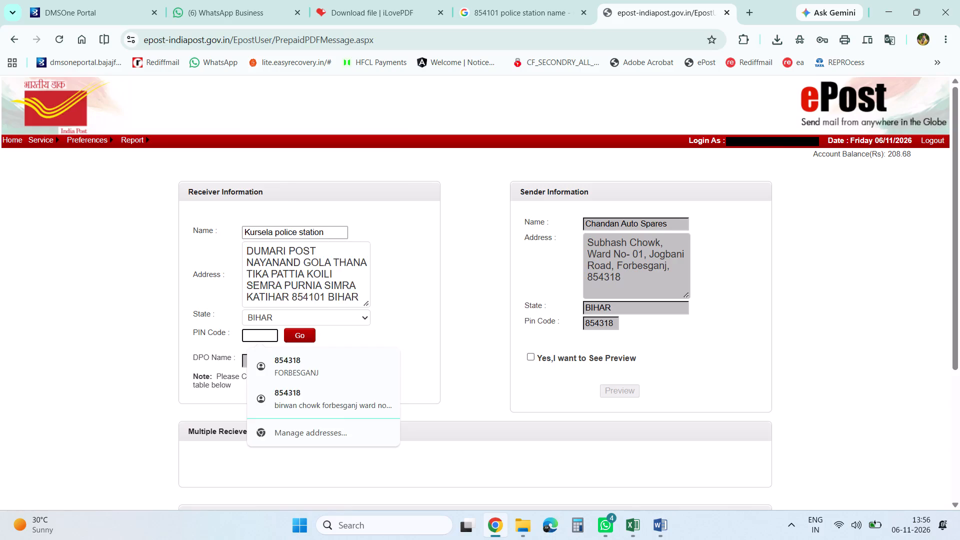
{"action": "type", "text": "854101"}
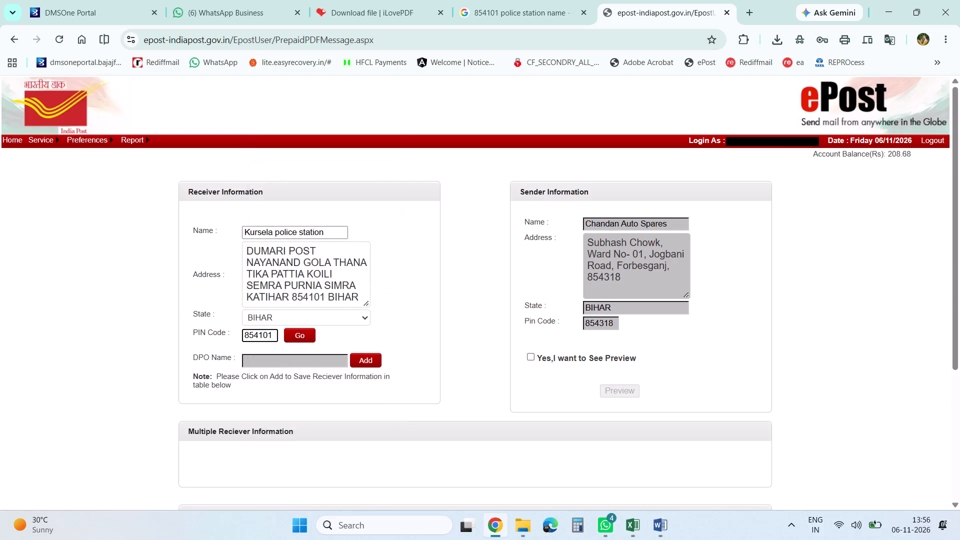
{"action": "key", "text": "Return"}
{"action": "scroll", "coordinate": [402, 403], "scroll_direction": "down", "scroll_amount": 1}
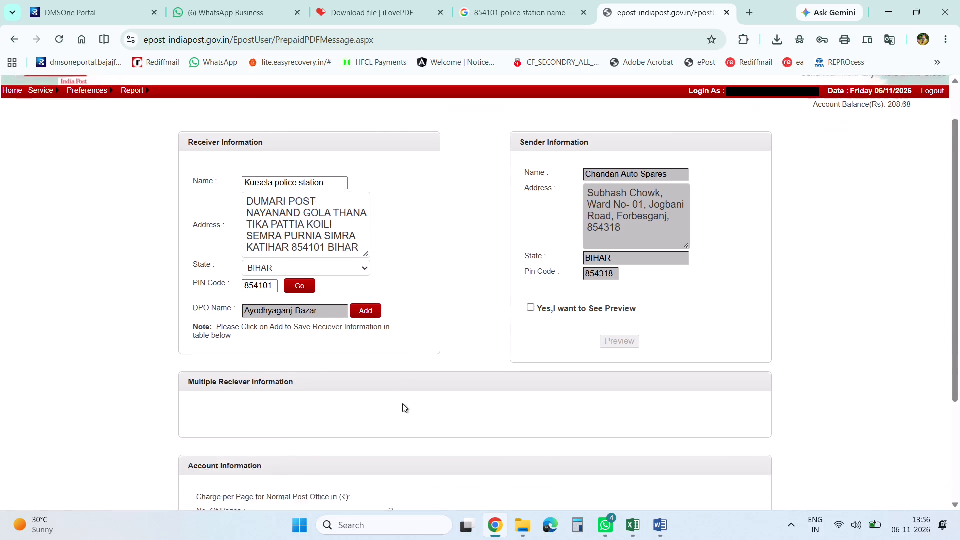
{"action": "scroll", "coordinate": [402, 403], "scroll_direction": "down", "scroll_amount": 1}
{"action": "left_click", "coordinate": [368, 283]}
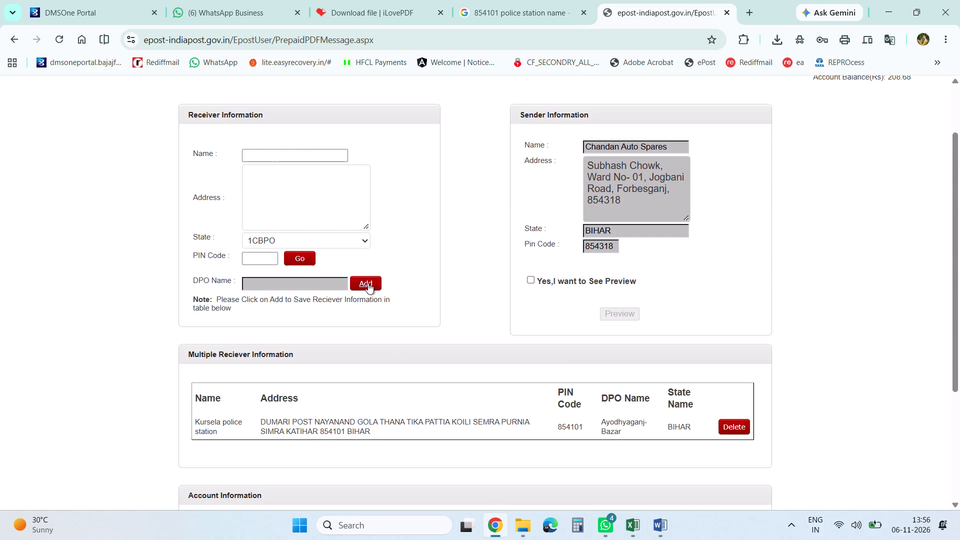
Send the ePost message to the added receiver.
{"action": "scroll", "coordinate": [368, 283], "scroll_direction": "down", "scroll_amount": 4}
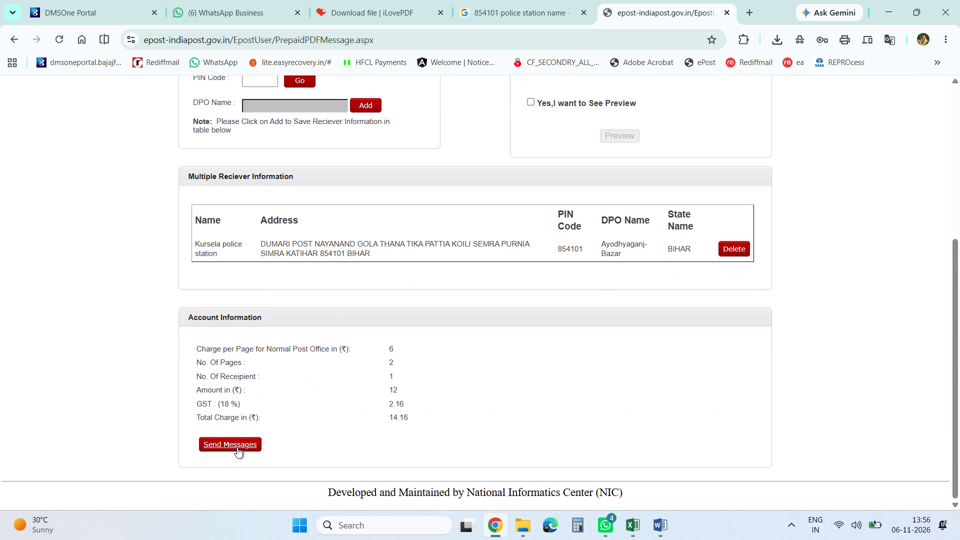
{"action": "left_click", "coordinate": [236, 445]}
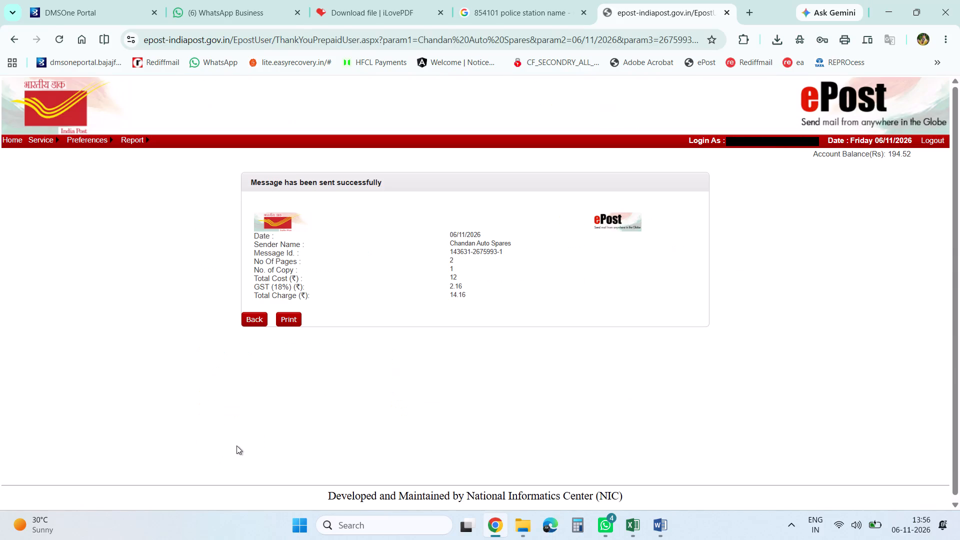
Capture a screenshot of the sent-message receipt, from its heading down to the total charge.
{"action": "key", "text": "shift+super+s"}
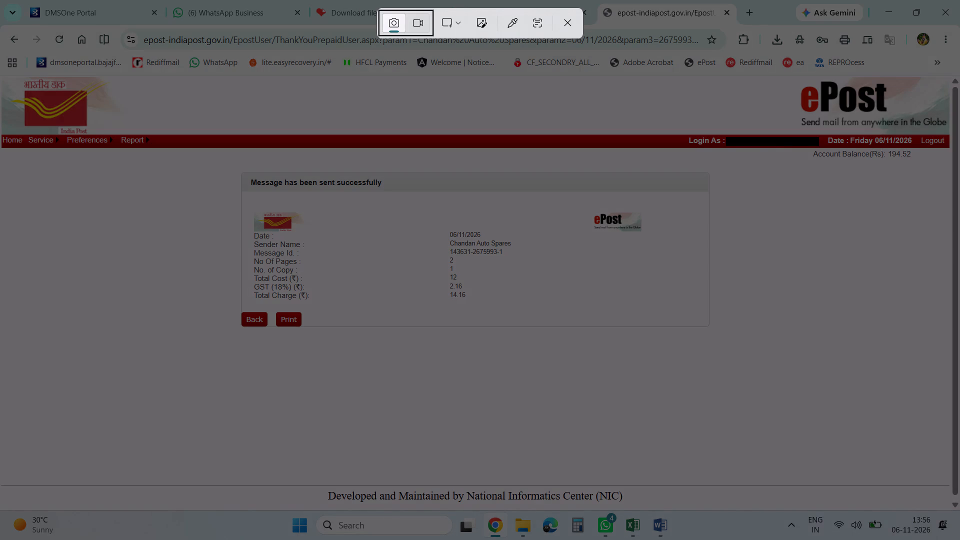
{"action": "left_click_drag", "start_coordinate": [245, 172], "coordinate": [454, 290]}
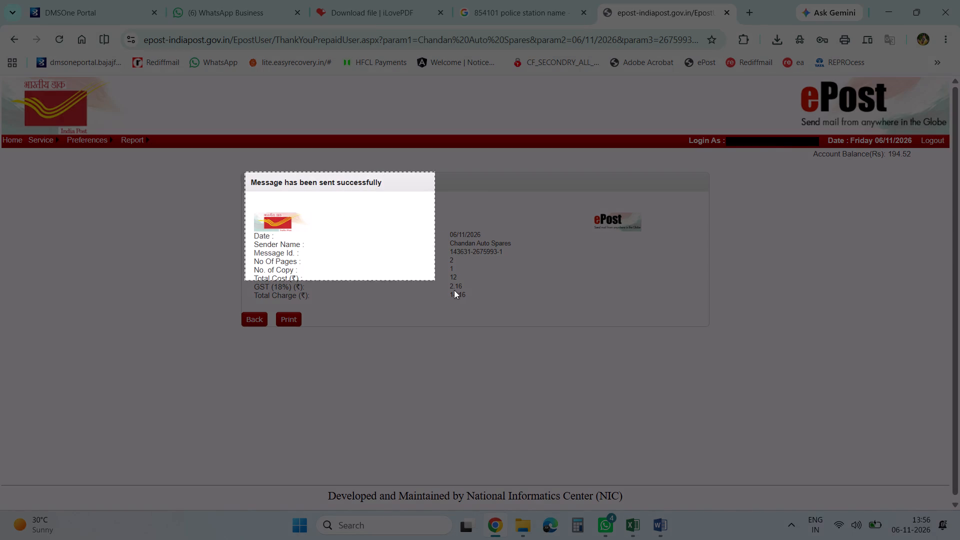
{"action": "left_click_drag", "start_coordinate": [454, 290], "coordinate": [524, 304]}
In the repo_kit Word document, delete the border frame around the Annexure A-3 post-intimation letter on page 5.
{"action": "key", "text": "alt+Tab"}
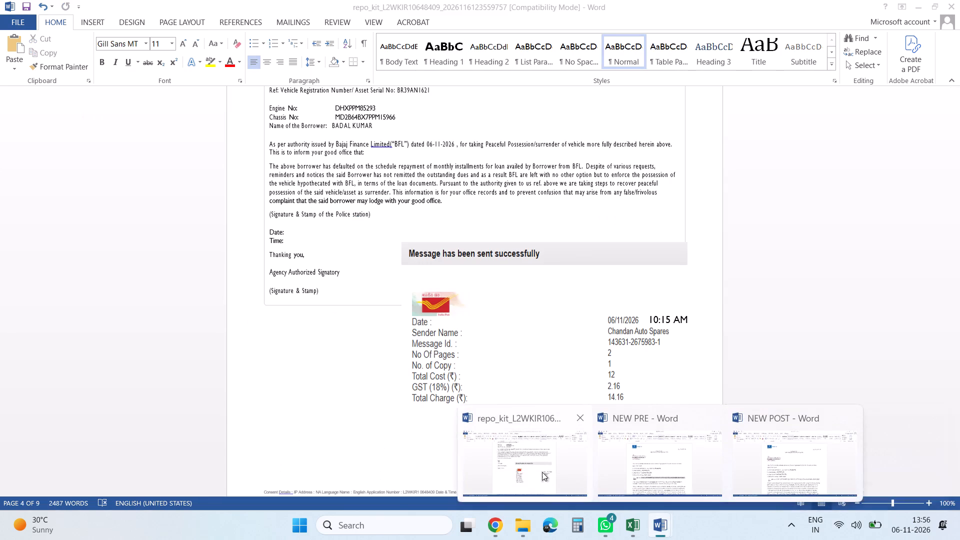
{"action": "left_click", "coordinate": [543, 472]}
{"action": "scroll", "coordinate": [496, 377], "scroll_direction": "down", "scroll_amount": 5}
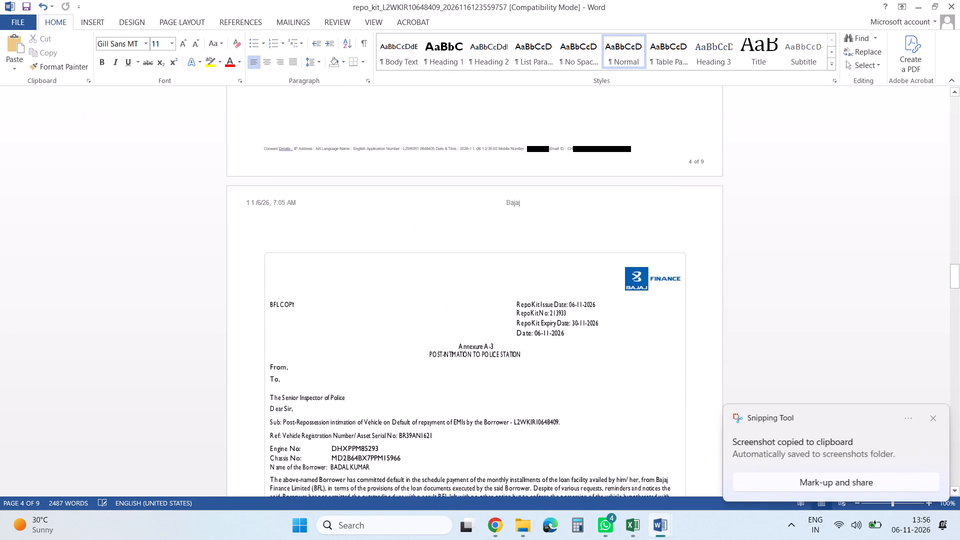
{"action": "scroll", "coordinate": [496, 377], "scroll_direction": "down", "scroll_amount": 4}
{"action": "left_click", "coordinate": [438, 356]}
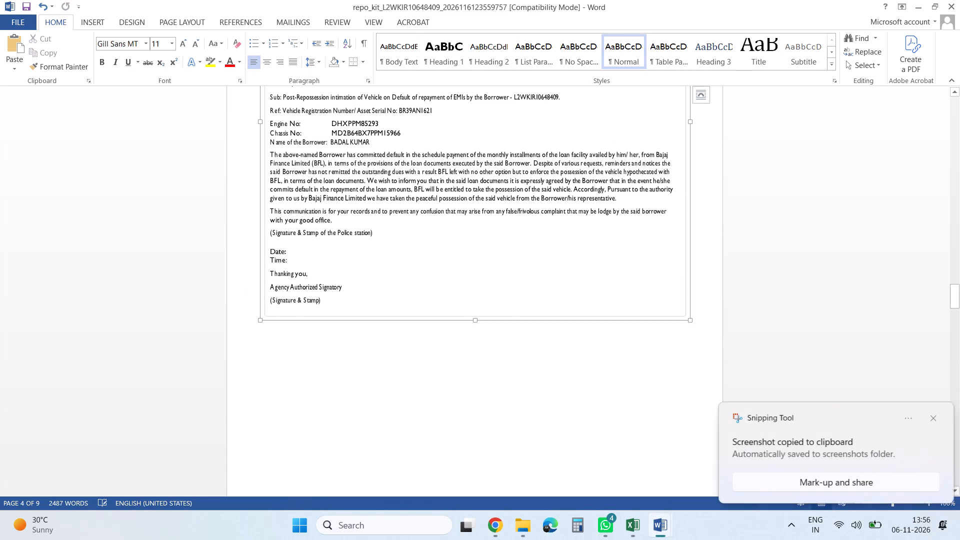
{"action": "left_click", "coordinate": [457, 316]}
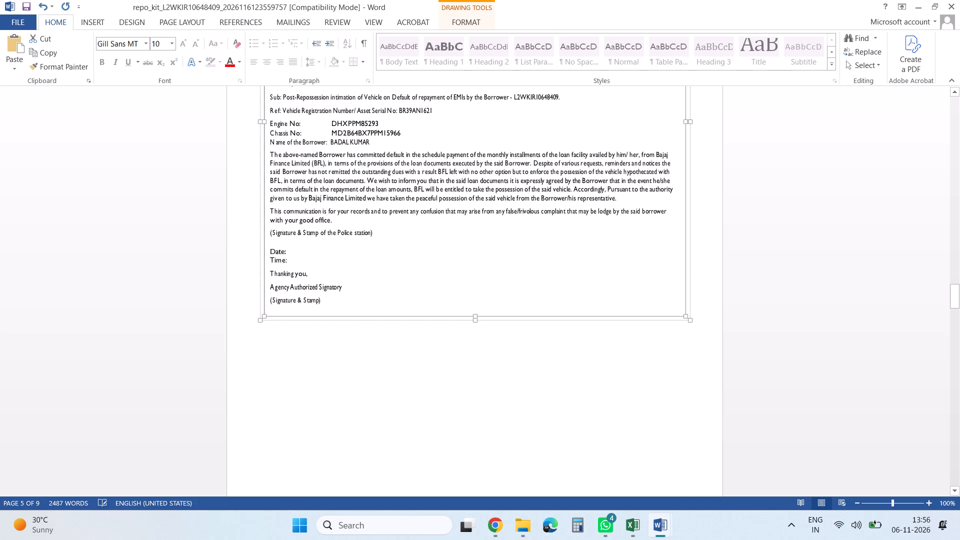
{"action": "key", "text": "Delete"}
Paste the captured receipt below the letter, set it in front of text, and place it beside the signature lines.
{"action": "double_click", "coordinate": [417, 316]}
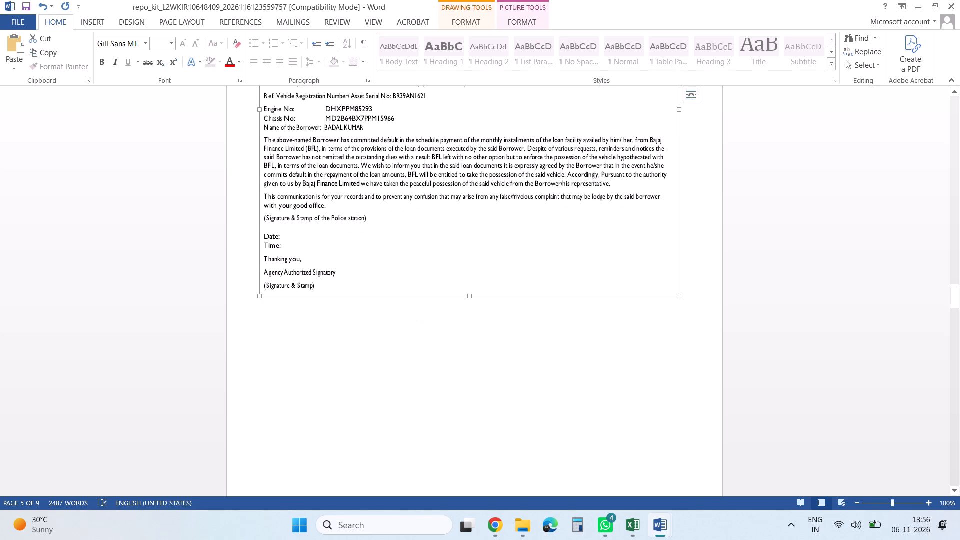
{"action": "key", "text": "ctrl+v"}
{"action": "left_click", "coordinate": [504, 390]}
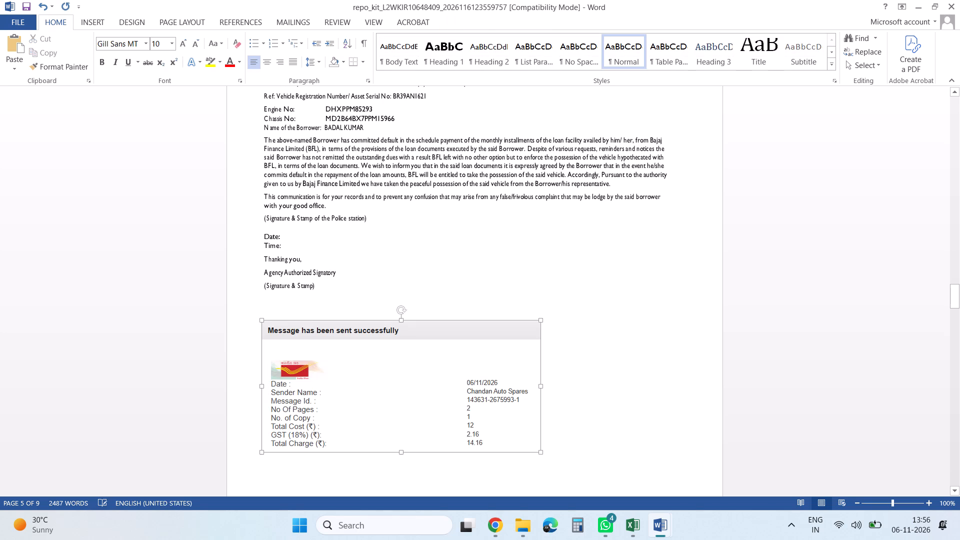
{"action": "left_click", "coordinate": [553, 325]}
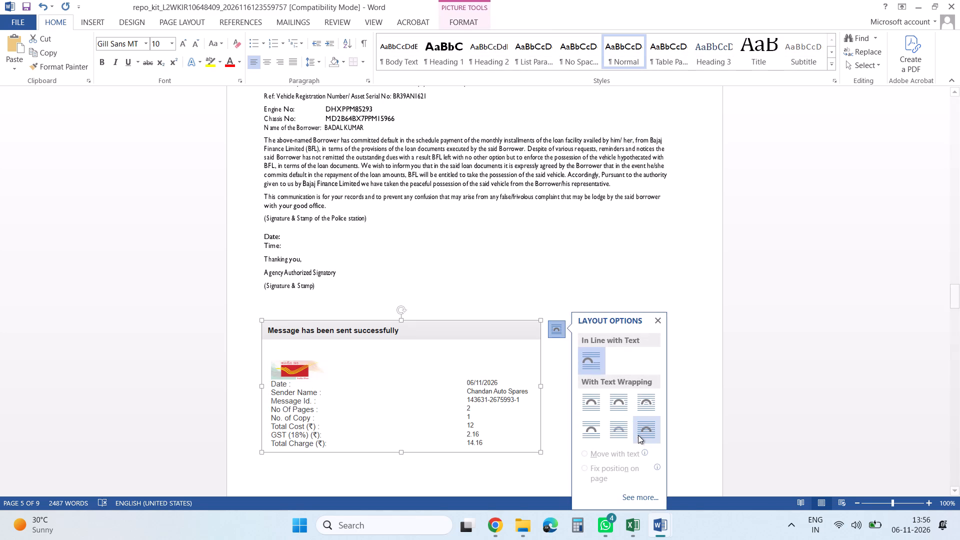
{"action": "left_click", "coordinate": [643, 433]}
{"action": "left_click_drag", "start_coordinate": [433, 406], "coordinate": [588, 336]}
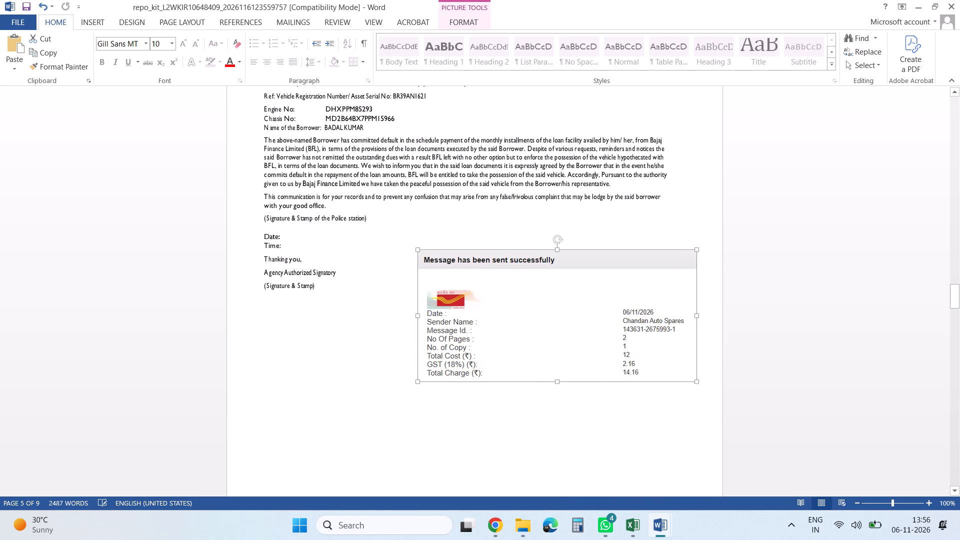
Stretch the receipt picture taller by extending its bottom edge, keeping its width.
{"action": "left_click_drag", "start_coordinate": [555, 381], "coordinate": [558, 399]}
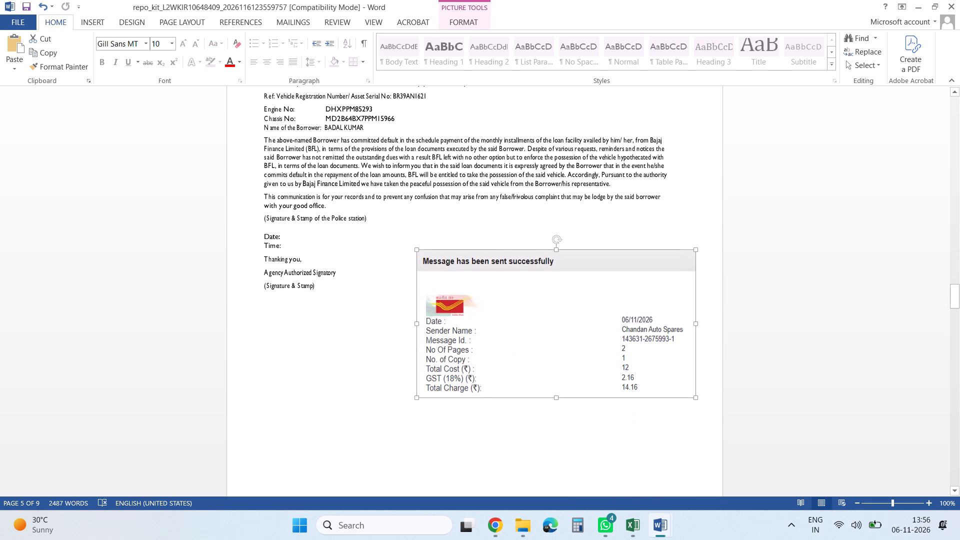
{"action": "left_click_drag", "start_coordinate": [558, 399], "coordinate": [561, 417]}
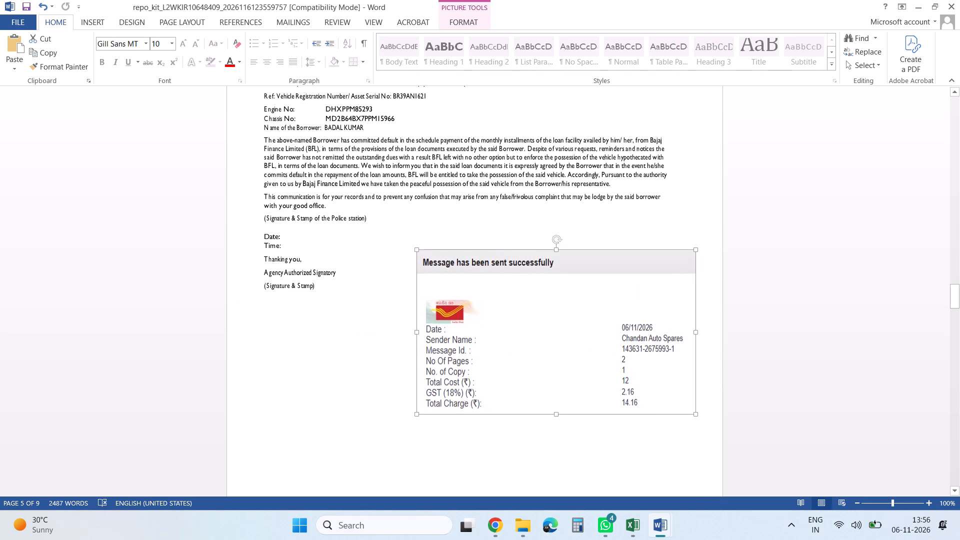
{"action": "left_click_drag", "start_coordinate": [561, 417], "coordinate": [563, 425]}
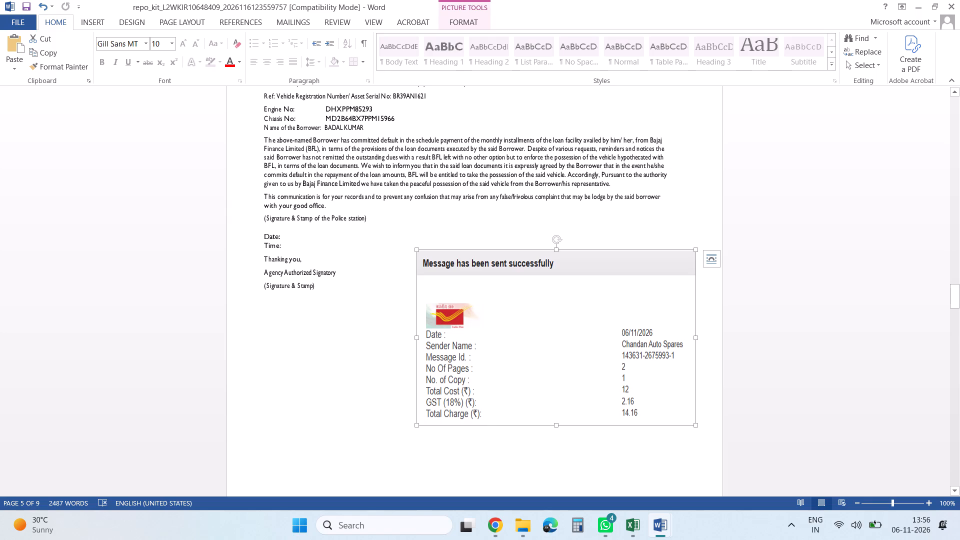
Add the time "01:55 PM" on the line just below the post-intimation letter.
{"action": "left_click", "coordinate": [403, 394]}
{"action": "key", "text": "Left"}
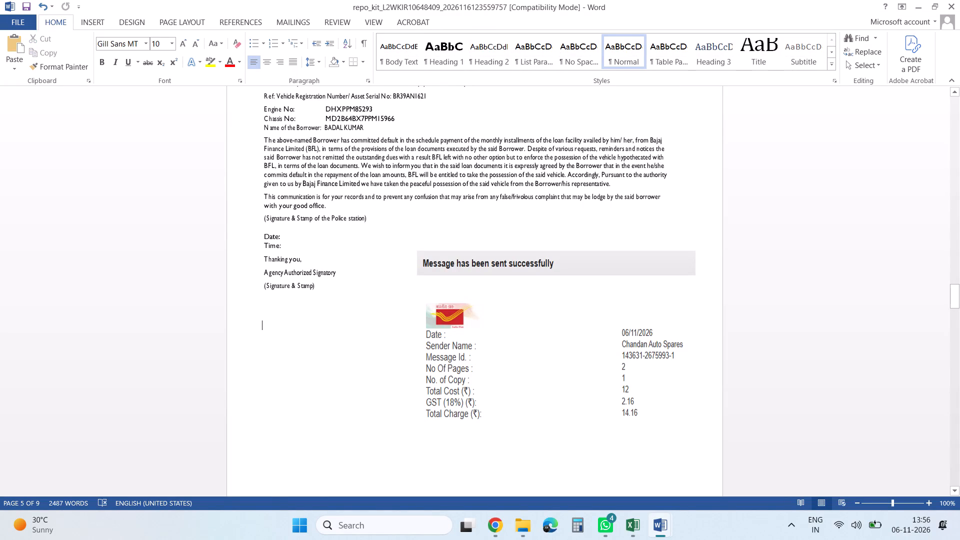
{"action": "type", "text": "01"}
{"action": "key", "text": "shift+colon"}
{"action": "type", "text": "55"}
{"action": "key", "text": "space"}
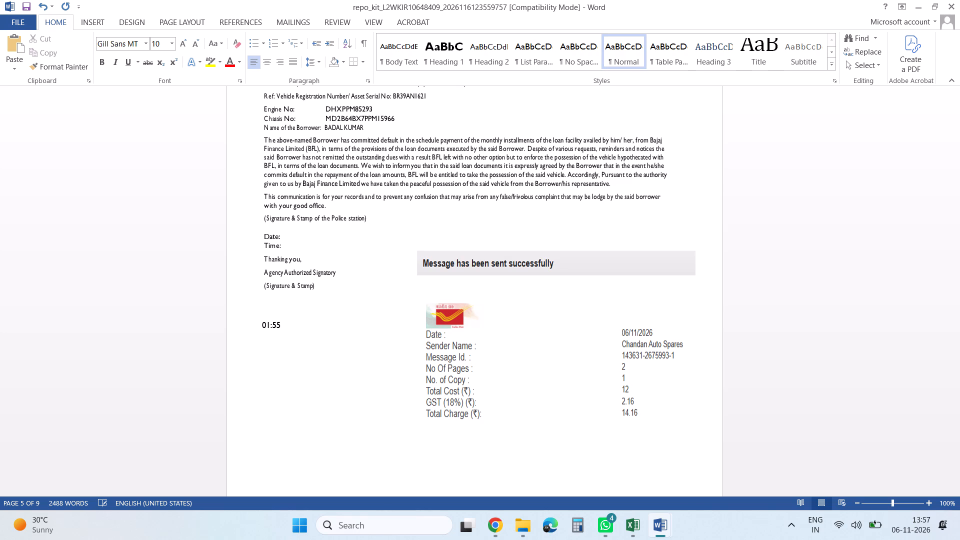
{"action": "type", "text": "PM"}
Set the 01:55 PM text to font size 12, right-align it, and increase its indent until it reaches the receipt's date column.
{"action": "key", "text": "ctrl+shift+Left"}
{"action": "key", "text": "ctrl+shift+Left"}
{"action": "key", "text": "ctrl+shift+Left"}
{"action": "key", "text": "ctrl+shift+Left"}
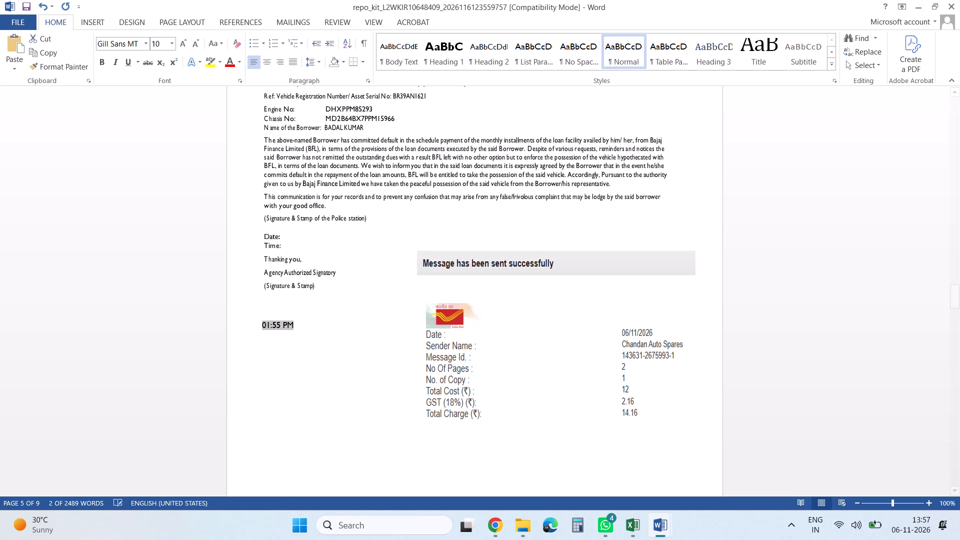
{"action": "double_click", "coordinate": [181, 40]}
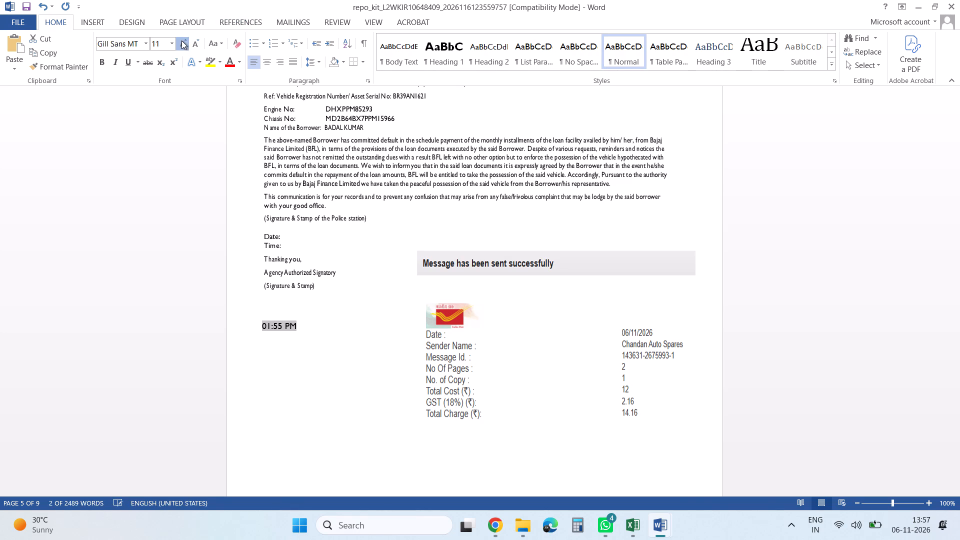
{"action": "left_click", "coordinate": [275, 60]}
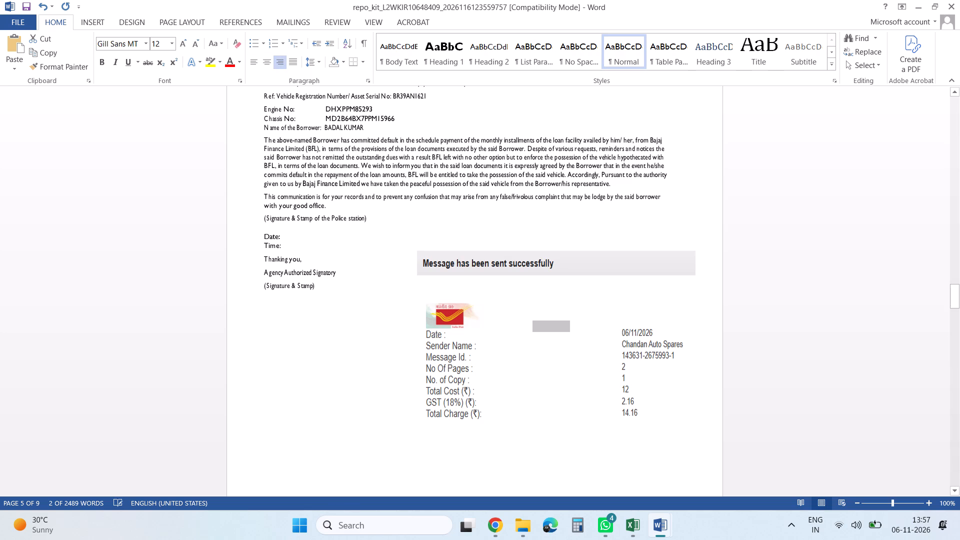
{"action": "left_click", "coordinate": [264, 66]}
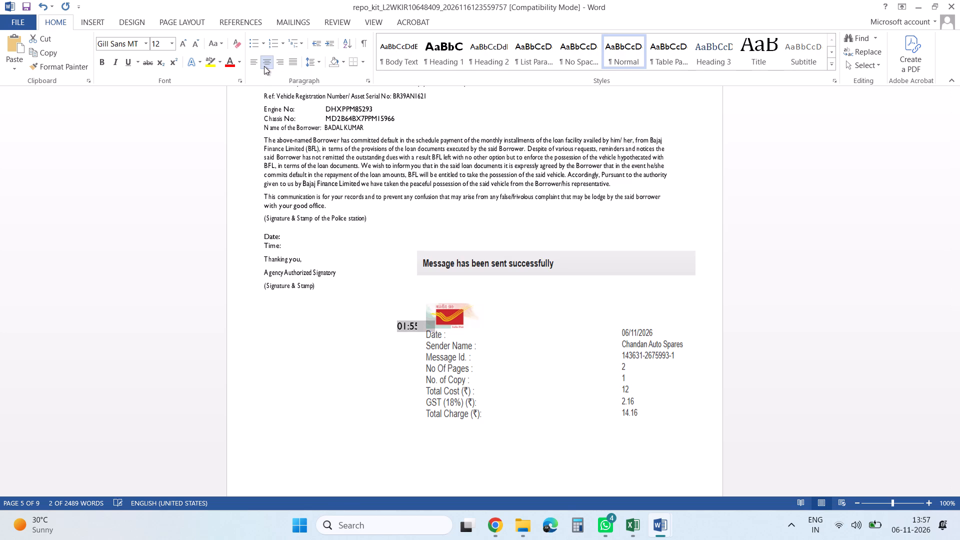
{"action": "left_click", "coordinate": [280, 61]}
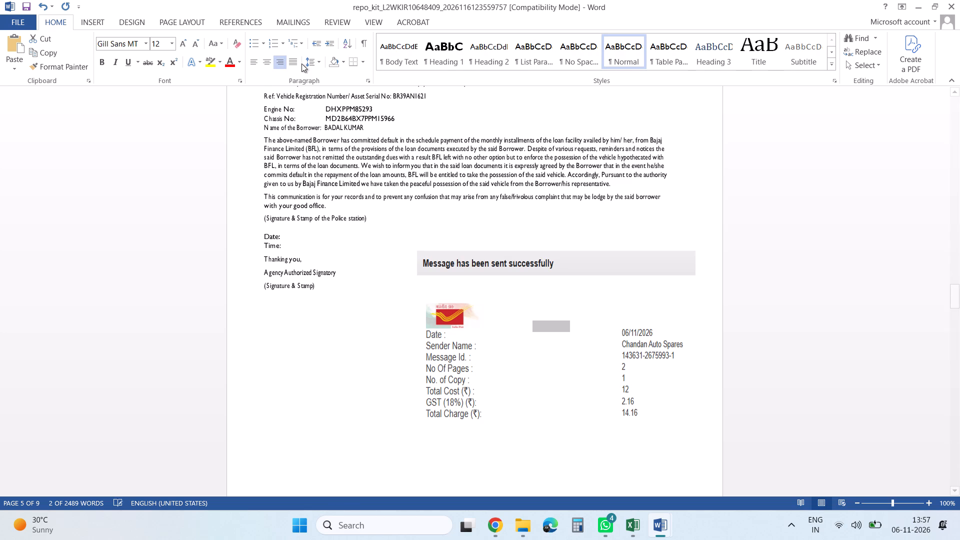
{"action": "double_click", "coordinate": [333, 43]}
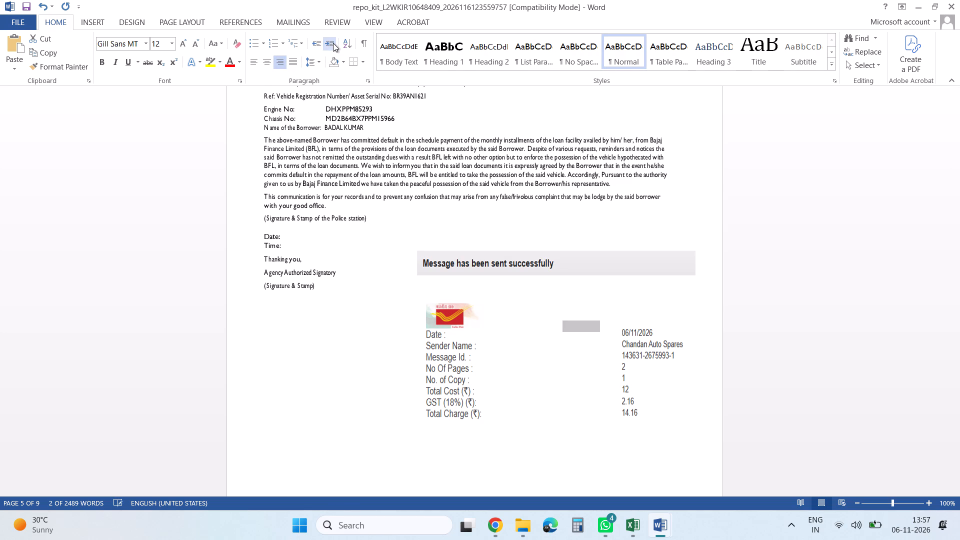
{"action": "double_click", "coordinate": [333, 43]}
{"action": "left_click", "coordinate": [333, 43]}
{"action": "left_click", "coordinate": [333, 43]}
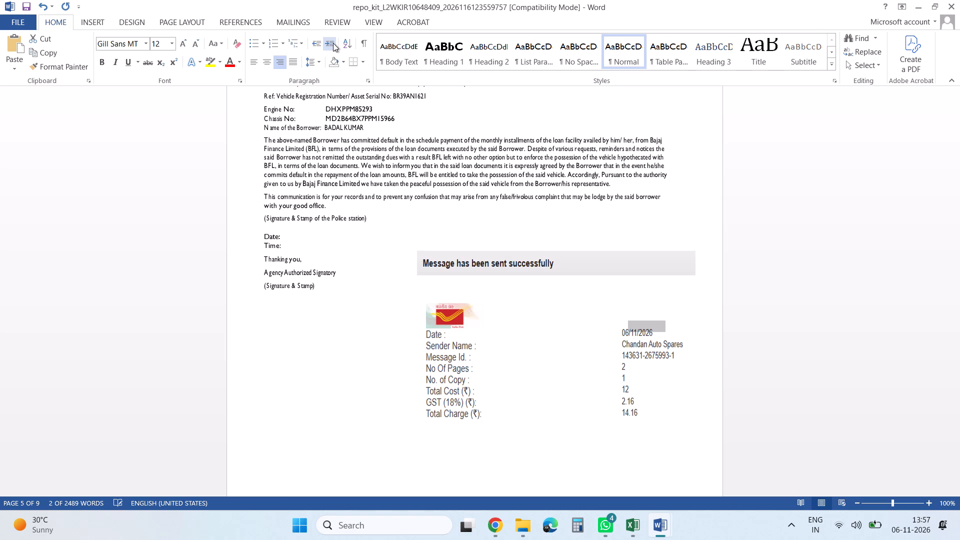
Set the post-intimation receipt picture behind text and move it so its date sits just before the 01:55 PM text.
{"action": "left_click", "coordinate": [539, 355]}
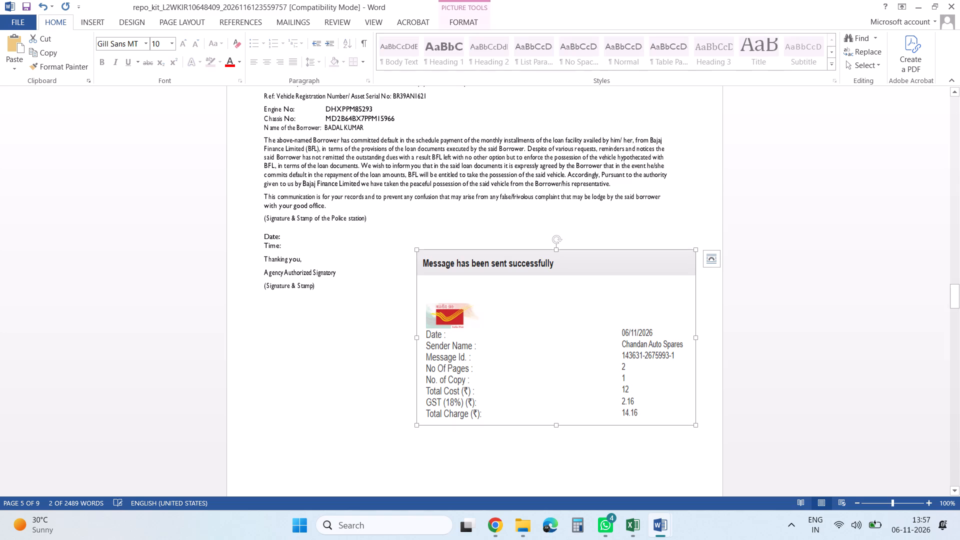
{"action": "left_click", "coordinate": [714, 259]}
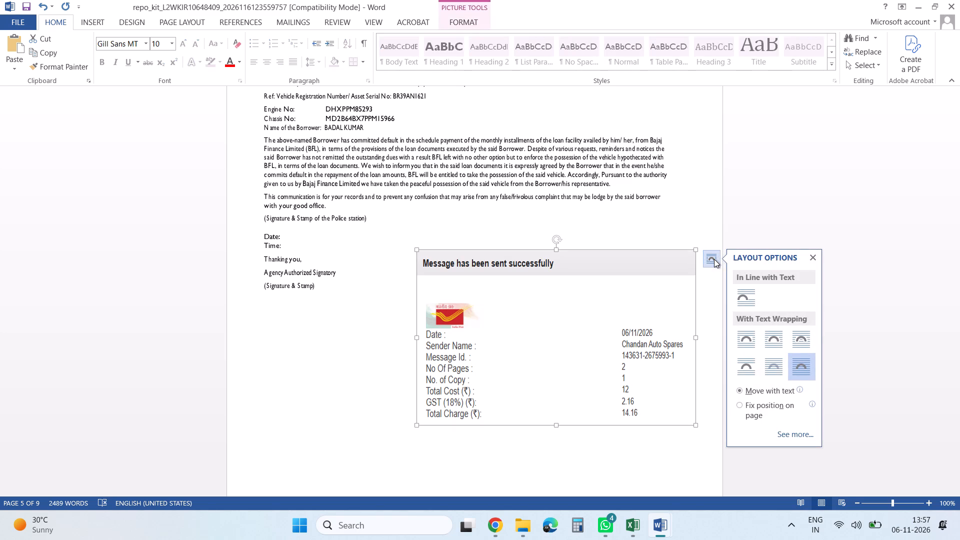
{"action": "left_click", "coordinate": [772, 366]}
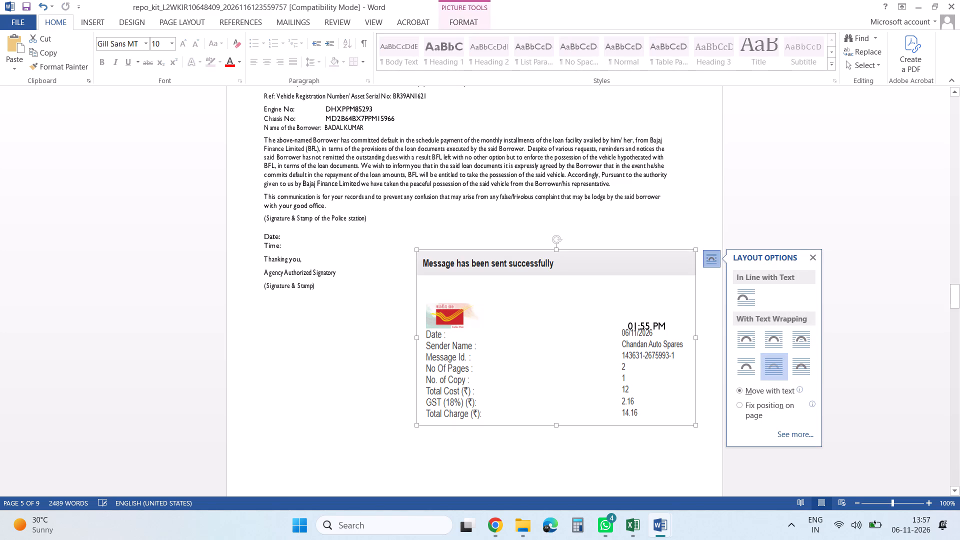
{"action": "left_click_drag", "start_coordinate": [542, 399], "coordinate": [508, 393]}
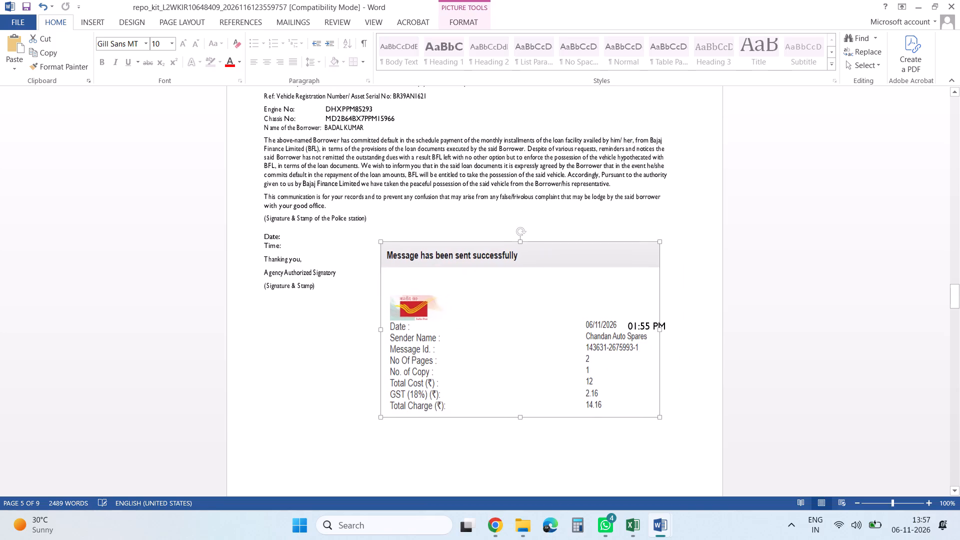
{"action": "left_click_drag", "start_coordinate": [508, 393], "coordinate": [511, 393]}
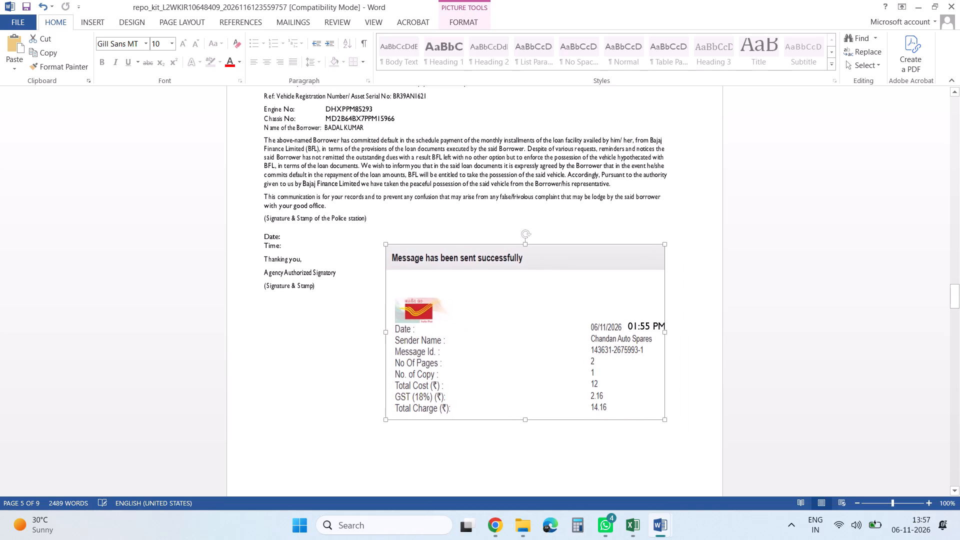
{"action": "left_click_drag", "start_coordinate": [511, 393], "coordinate": [512, 393]}
{"action": "left_click", "coordinate": [327, 395]}
Copy the vehicle registration number from the reference line of the pre-intimation letter.
{"action": "scroll", "coordinate": [327, 395], "scroll_direction": "up", "scroll_amount": 2}
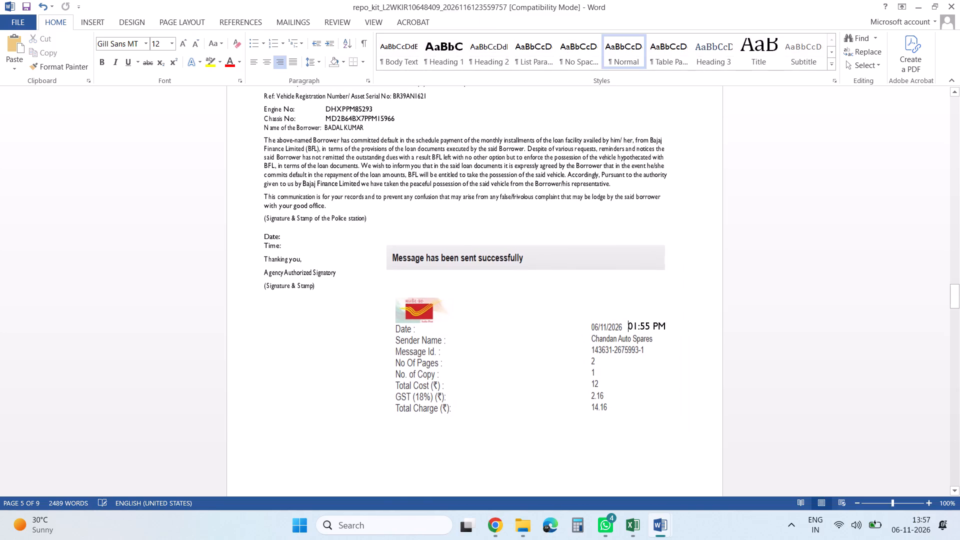
{"action": "scroll", "coordinate": [327, 395], "scroll_direction": "up", "scroll_amount": 7}
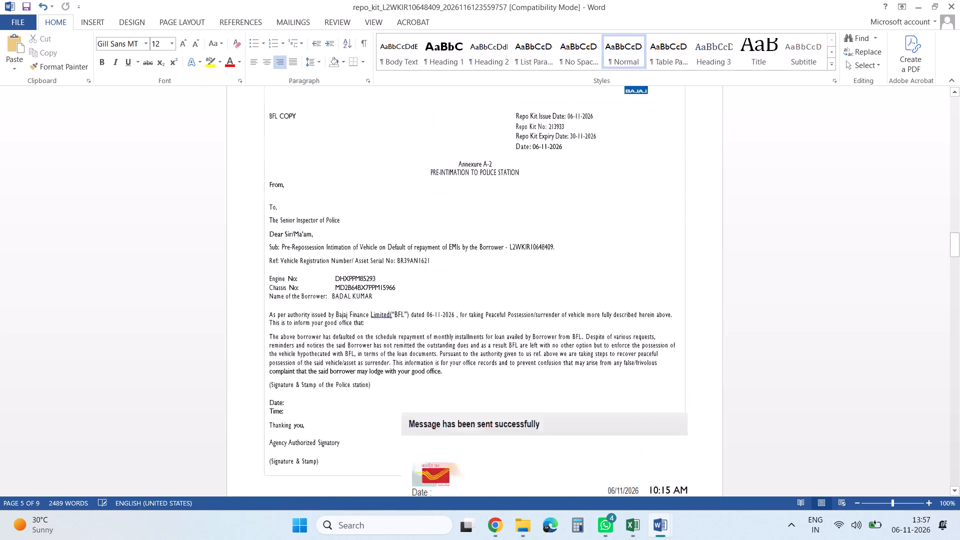
{"action": "scroll", "coordinate": [327, 395], "scroll_direction": "down", "scroll_amount": 3}
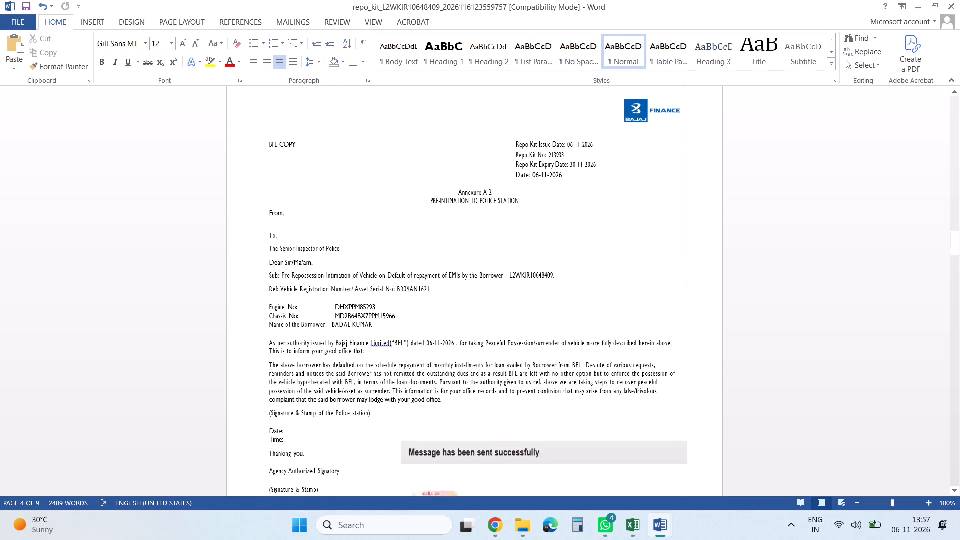
{"action": "left_click", "coordinate": [414, 288]}
{"action": "left_click", "coordinate": [414, 288]}
{"action": "key", "text": "ctrl+c"}
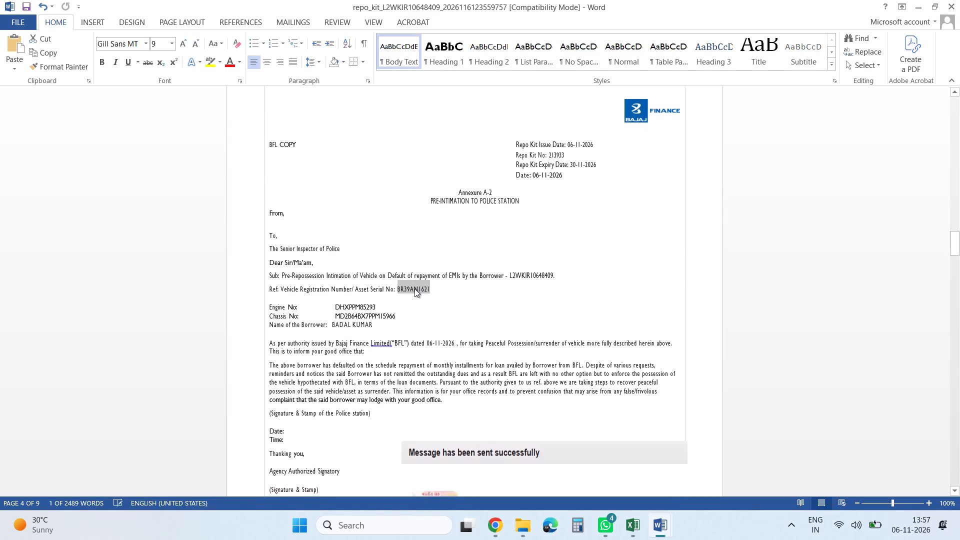
Print pages 3-5 with Microsoft Print to PDF, naming the file with the copied registration number followed by "pre post".
{"action": "key", "text": "ctrl+p"}
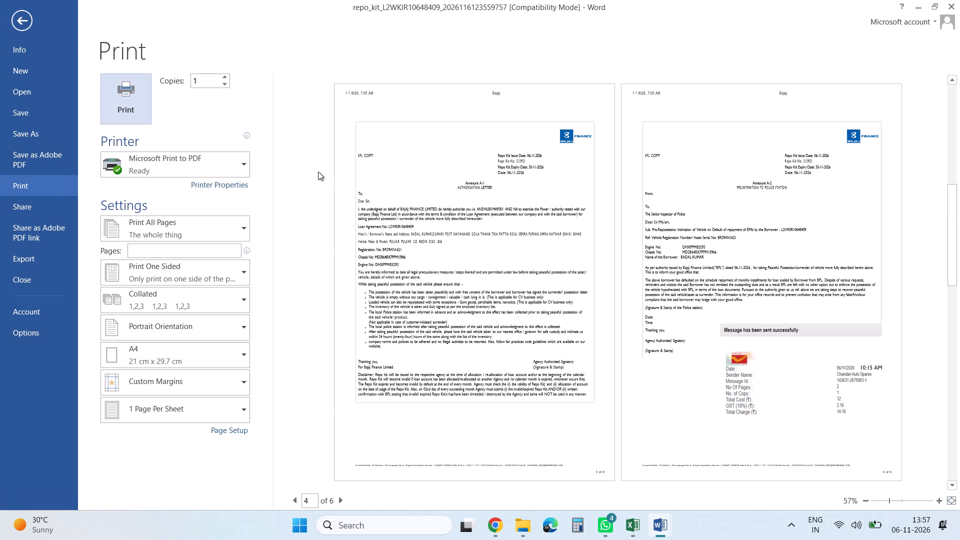
{"action": "left_click", "coordinate": [203, 251]}
{"action": "type", "text": "3-5"}
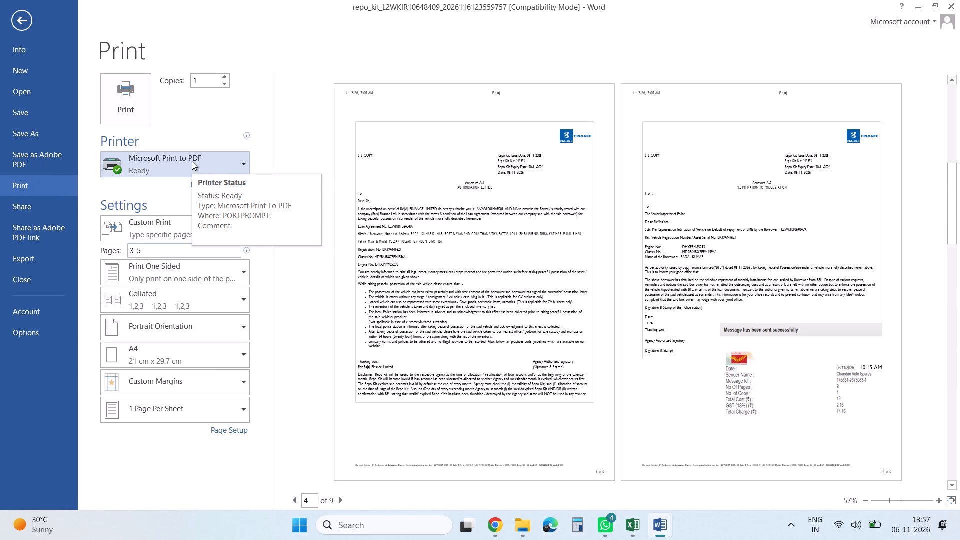
{"action": "left_click", "coordinate": [192, 161]}
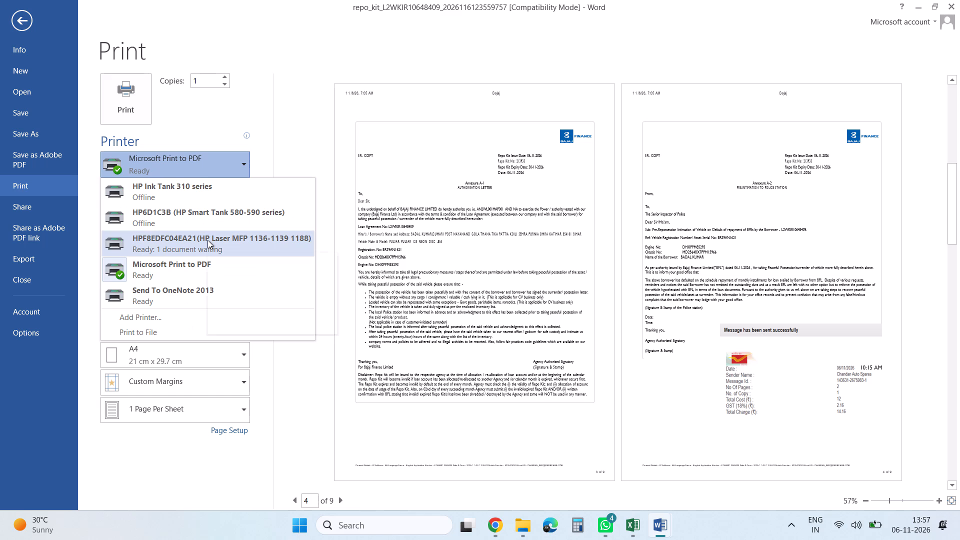
{"action": "left_click", "coordinate": [192, 267]}
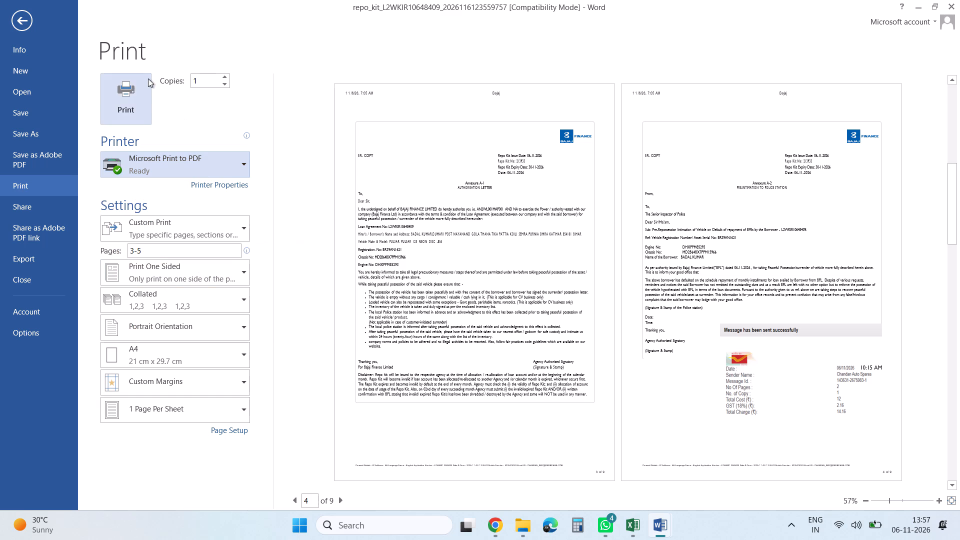
{"action": "left_click", "coordinate": [134, 86]}
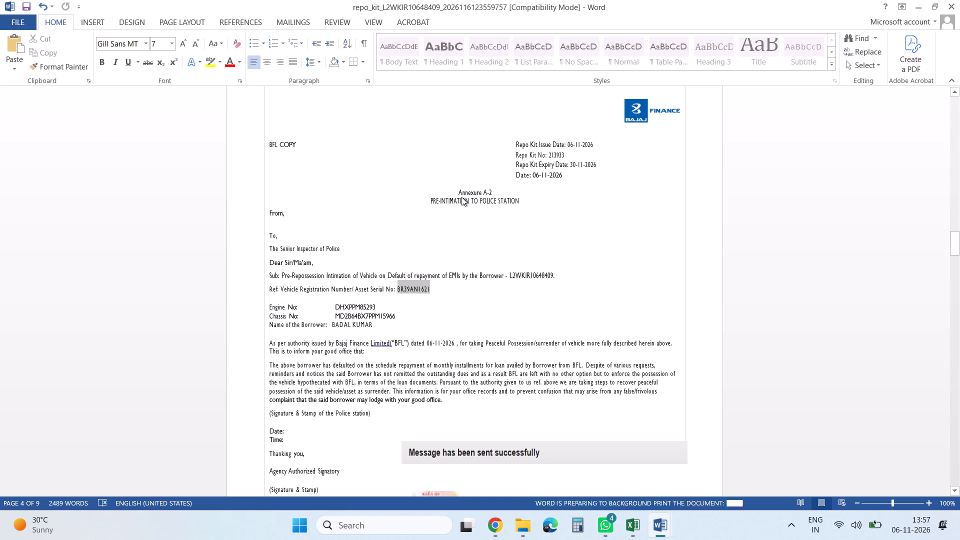
{"action": "key", "text": "ctrl+v"}
{"action": "key", "text": "space"}
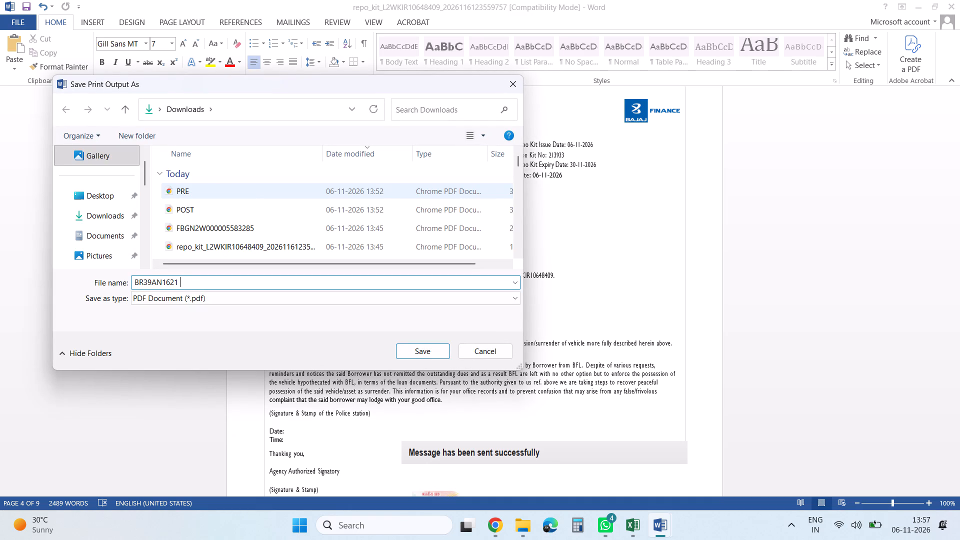
{"action": "type", "text": "pre post"}
{"action": "key", "text": "Return"}
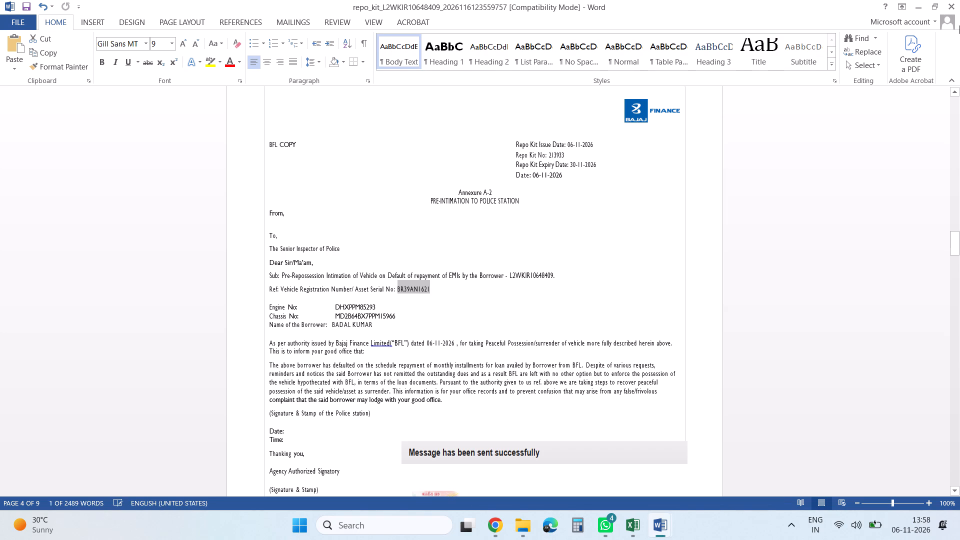
Close the exported PDF in Acrobat and cancel closing the repo kit document, keeping it open in Word.
{"action": "left_click", "coordinate": [957, 4]}
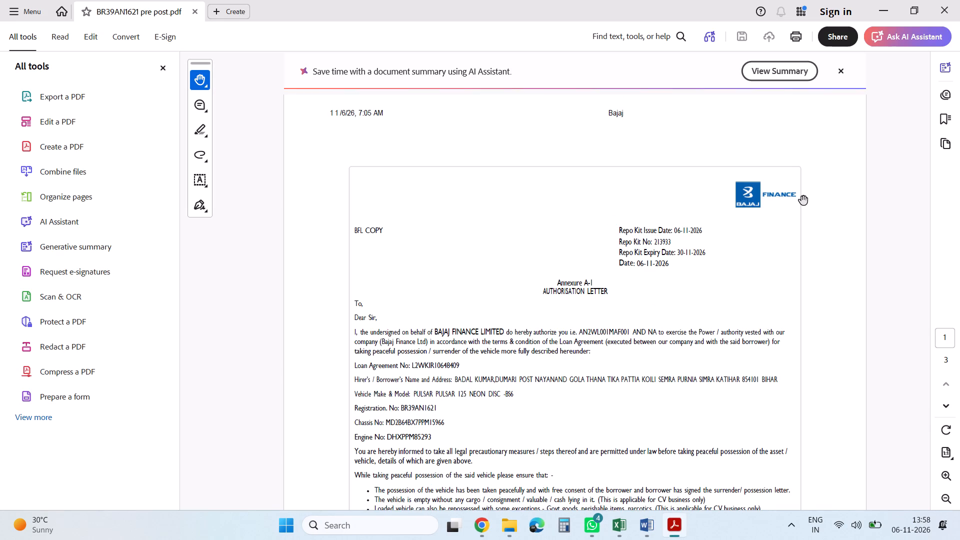
{"action": "left_click", "coordinate": [959, 0]}
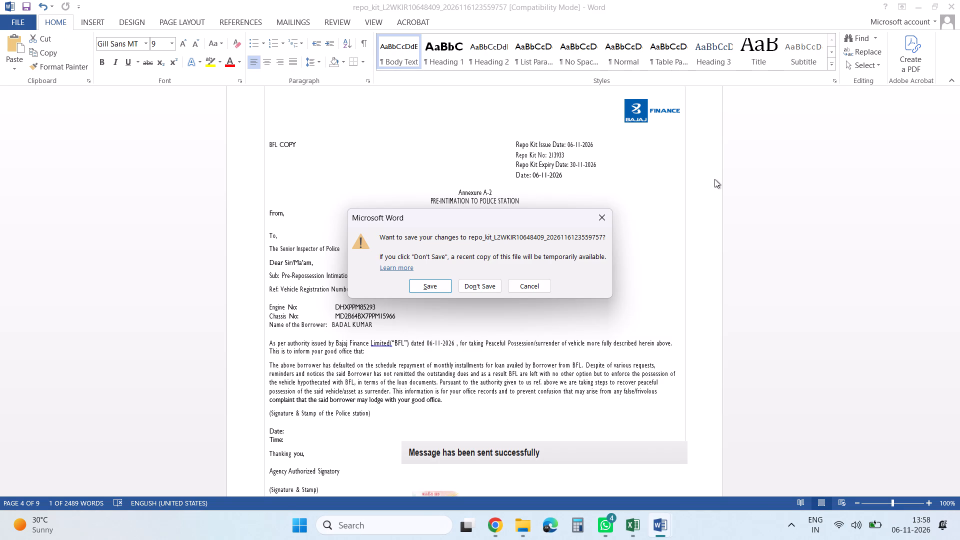
{"action": "left_click", "coordinate": [541, 286]}
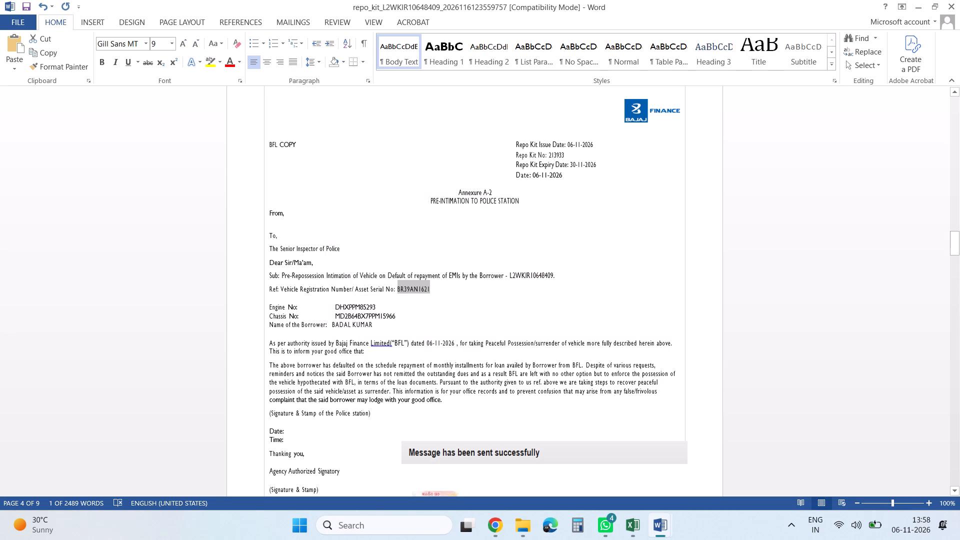
Open the print settings for the repo kit document.
{"action": "key", "text": "ctrl+p"}
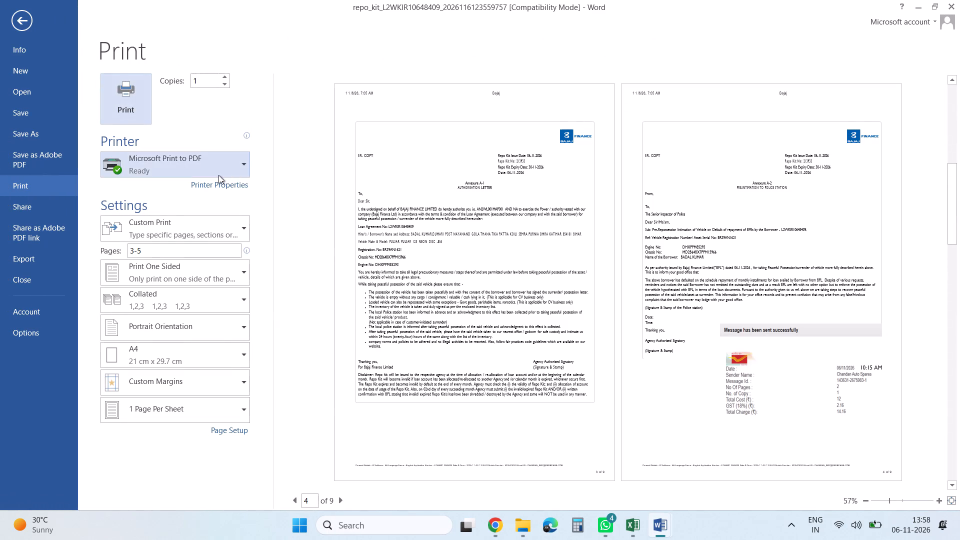
Print pages 3-5 of the repo kit document on the HP Laser printer.
{"action": "left_click", "coordinate": [218, 174]}
{"action": "left_click", "coordinate": [231, 243]}
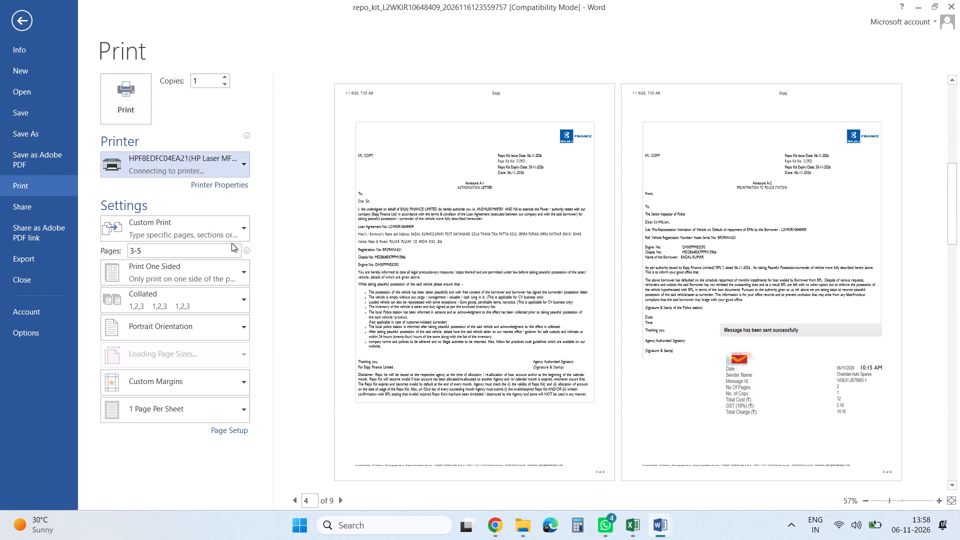
{"action": "left_click", "coordinate": [126, 97]}
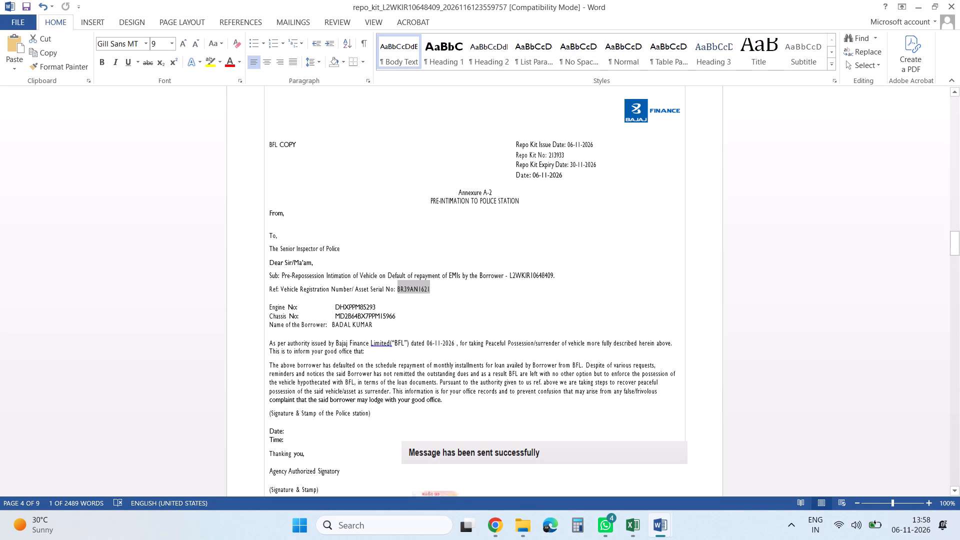